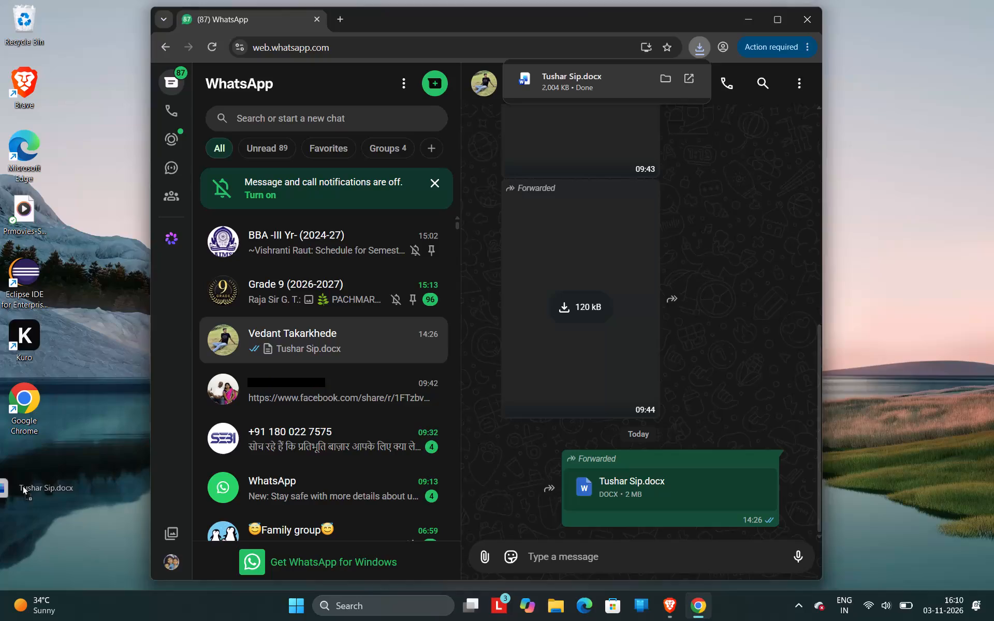
Place the downloaded internship report document on the desktop and open it in Word.
click(22, 485)
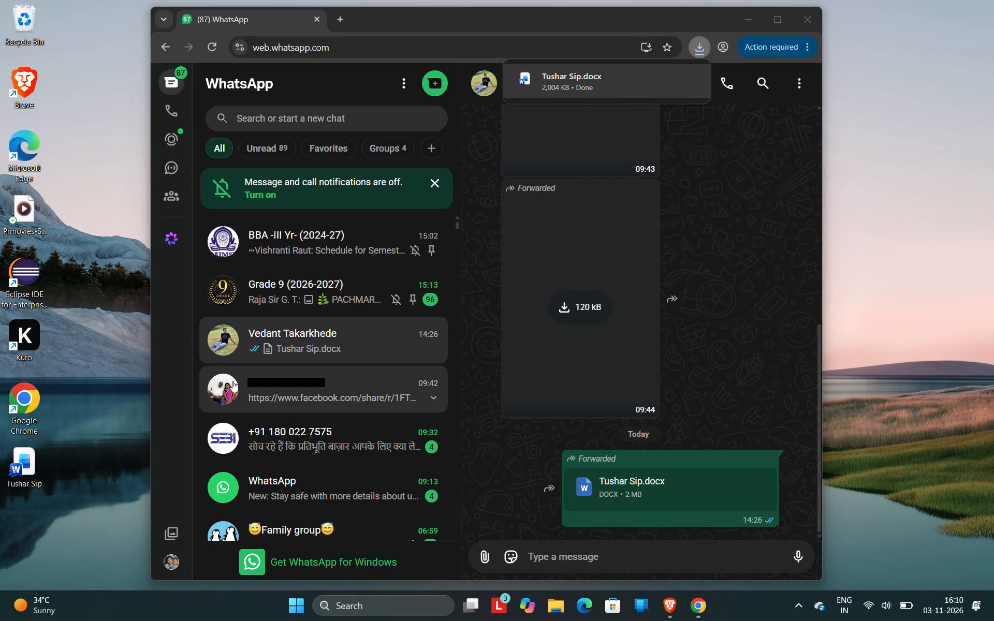
double_click(24, 467)
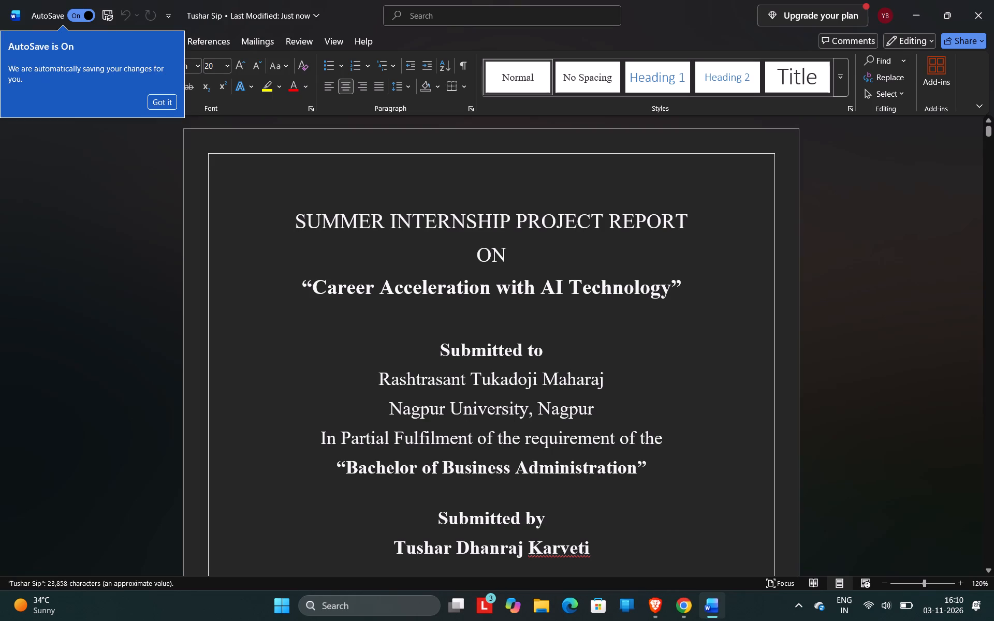
Place the text cursor in the professor's name line under "Guidance by" on the report's cover page.
scroll(548, 323, down, 1)
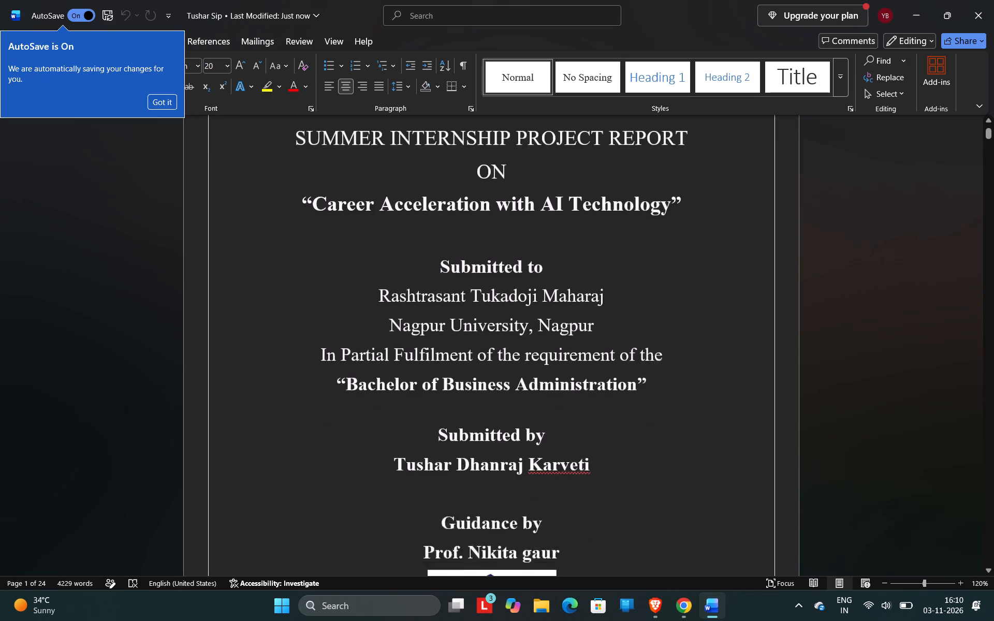
scroll(548, 323, down, 3)
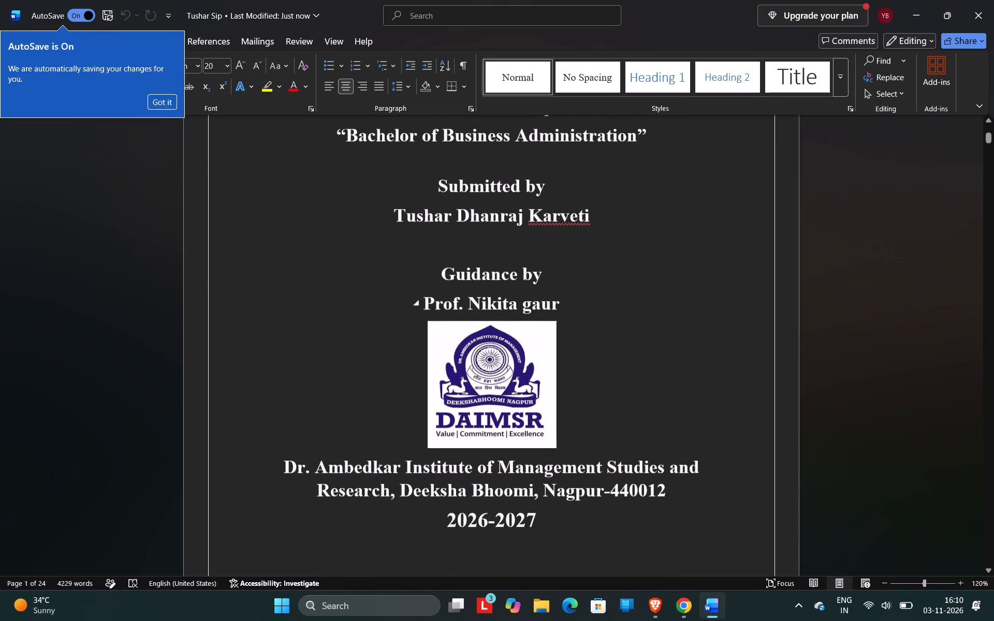
click(531, 306)
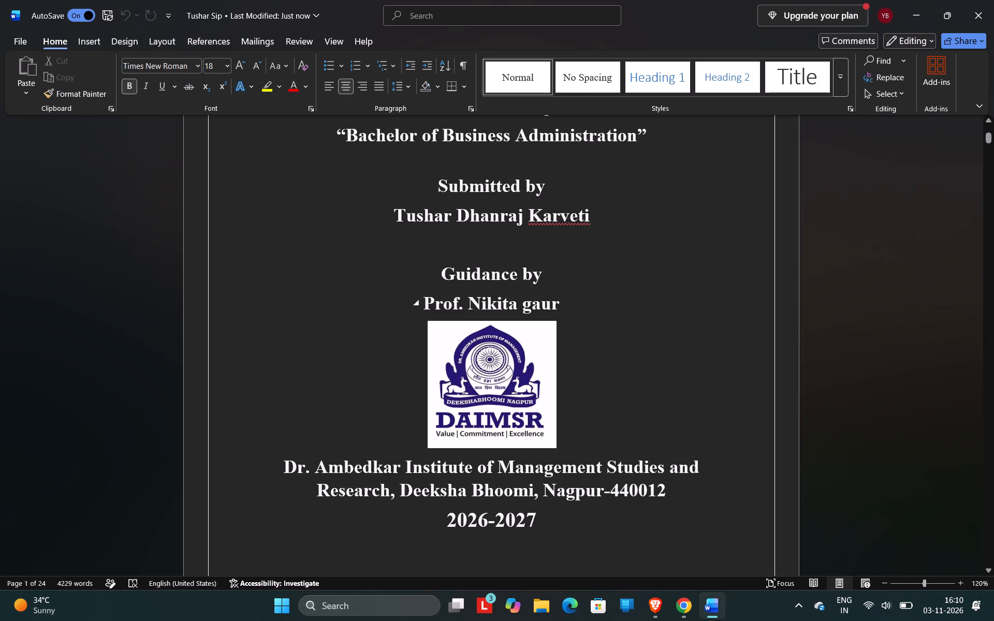
Correct the spelling of the guide's surname on the cover page to "Gour".
click(540, 305)
key(BackSpace)
key(BackSpace)
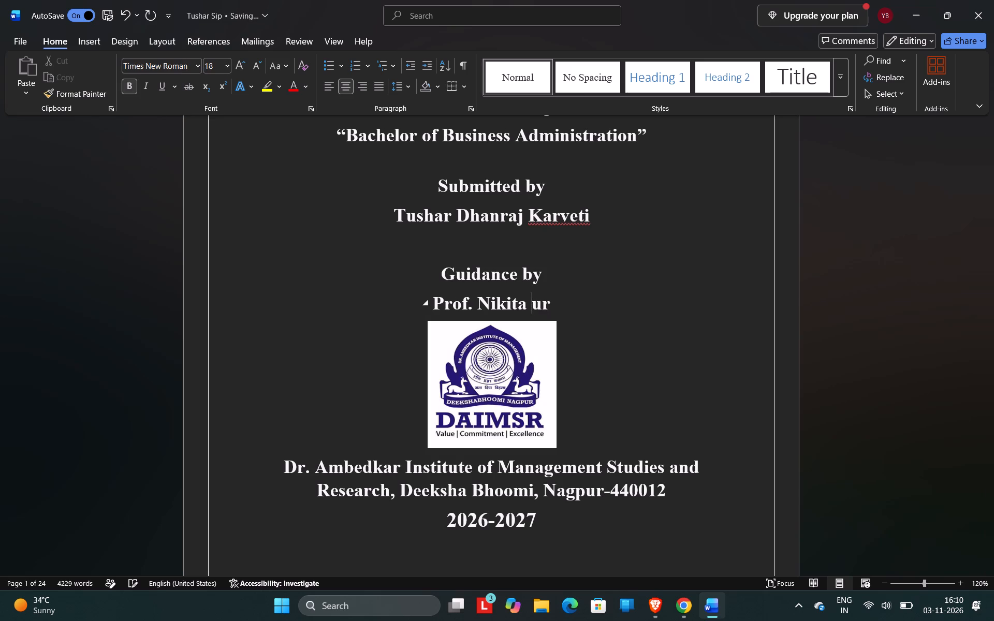
key(shift+g)
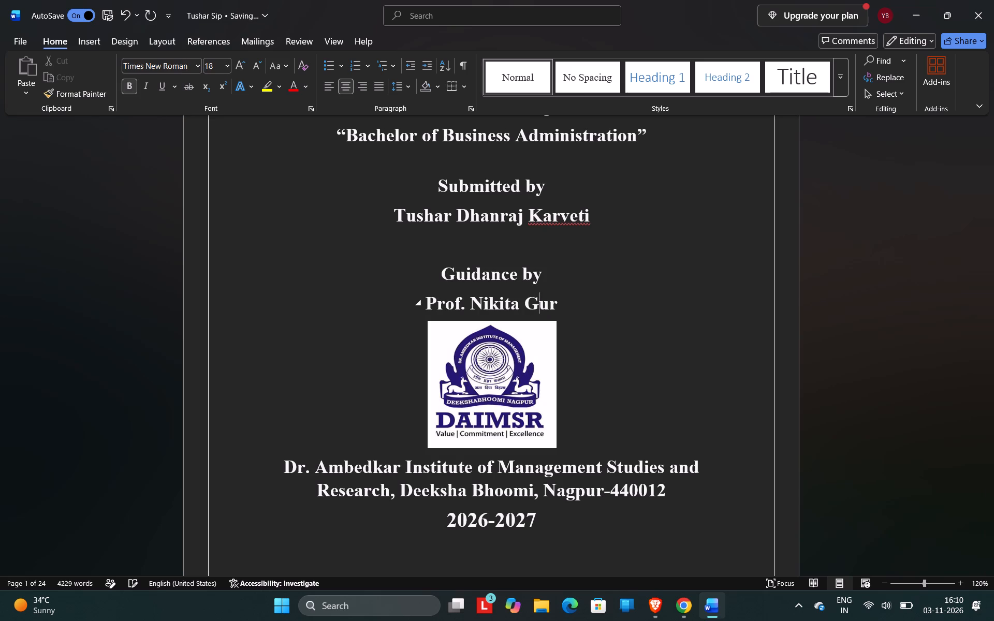
key(o)
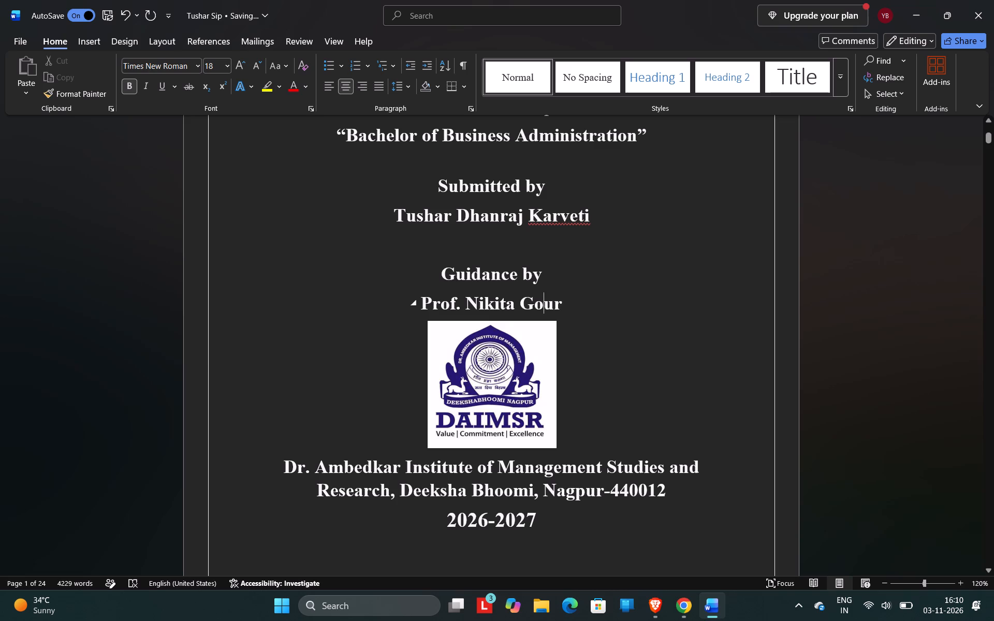
Correct the project guide's surname to "Gour" in the signature block of the Certificate page.
scroll(647, 305, down, 2)
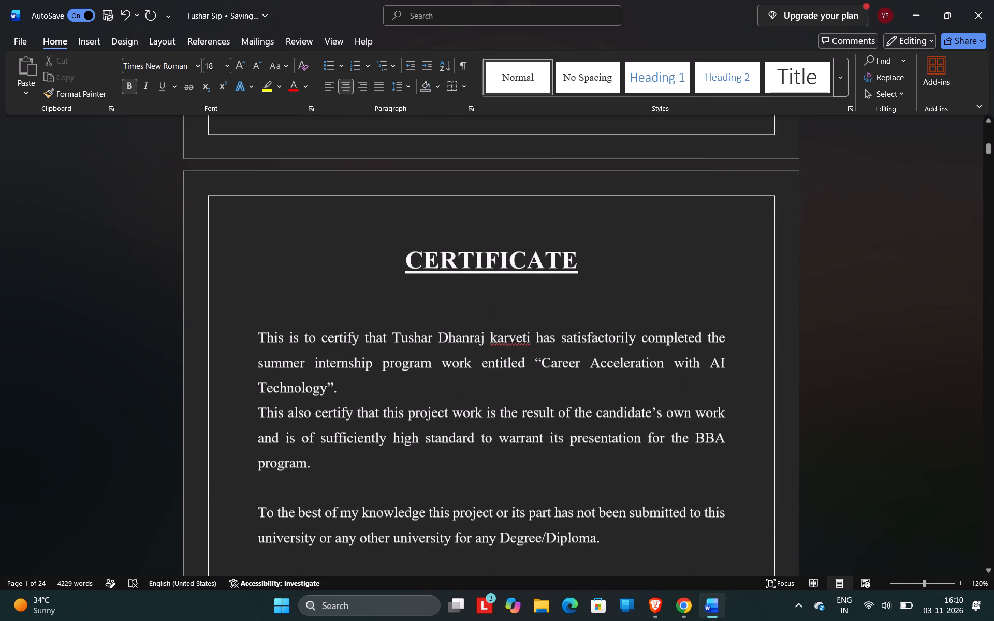
scroll(647, 305, down, 3)
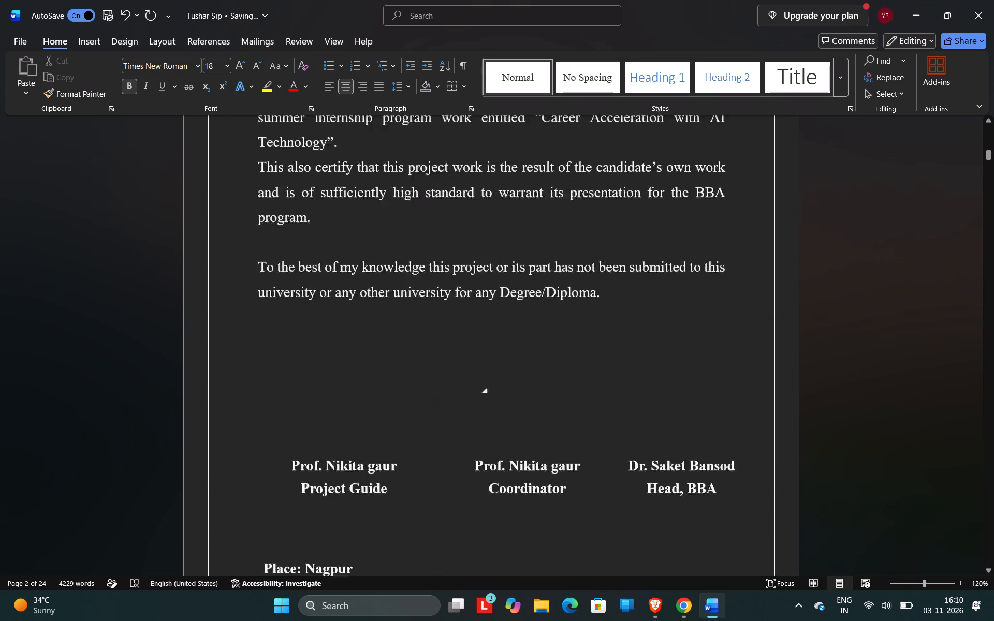
scroll(647, 305, down, 1)
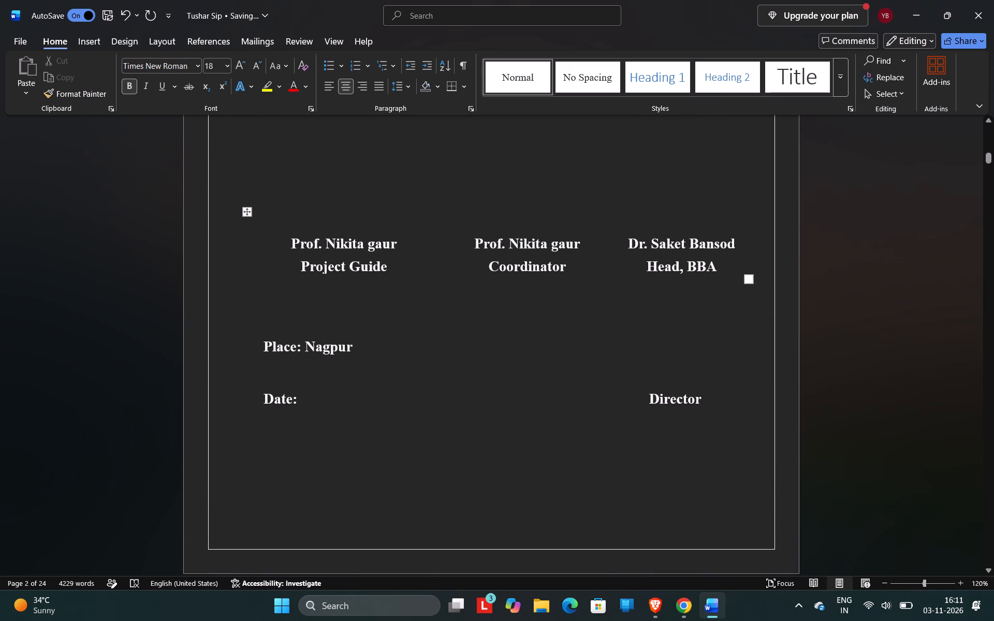
click(382, 243)
key(BackSpace)
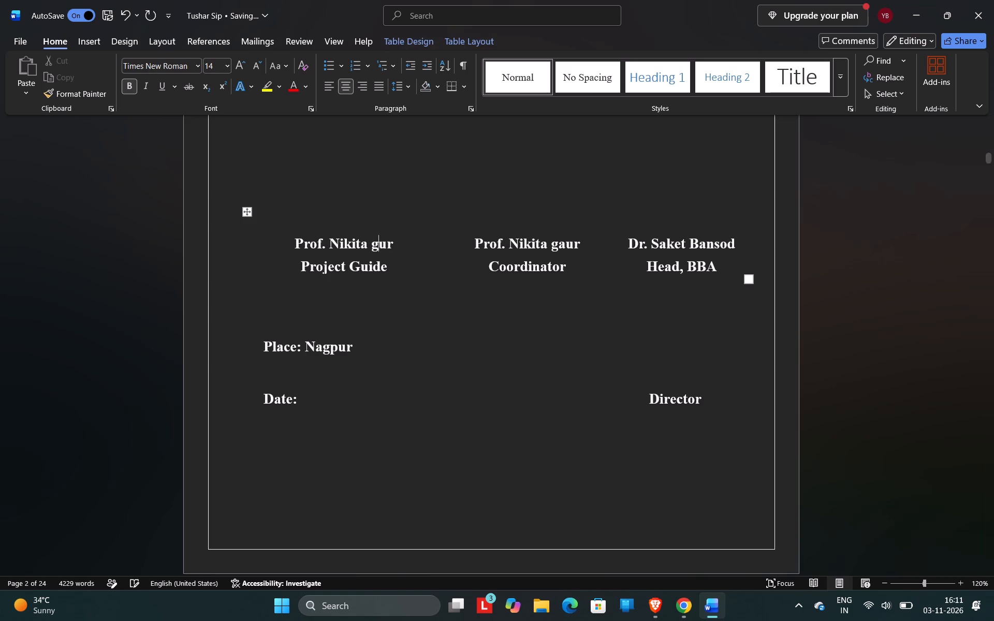
key(BackSpace)
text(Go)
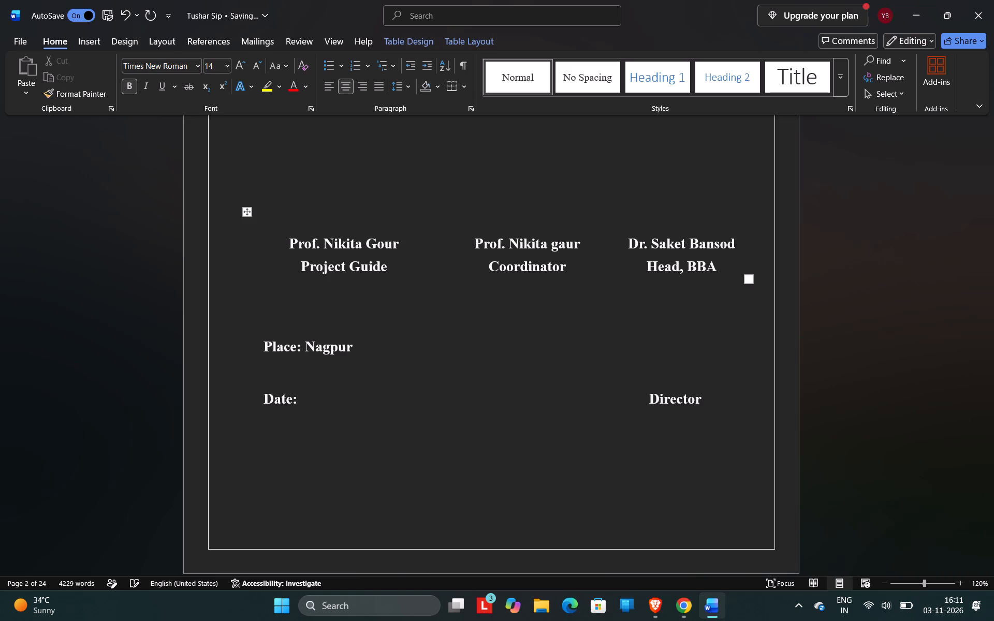
Correct the coordinator's surname to "Gour" in the Certificate page's signature block.
click(566, 245)
key(BackSpace)
key(BackSpace)
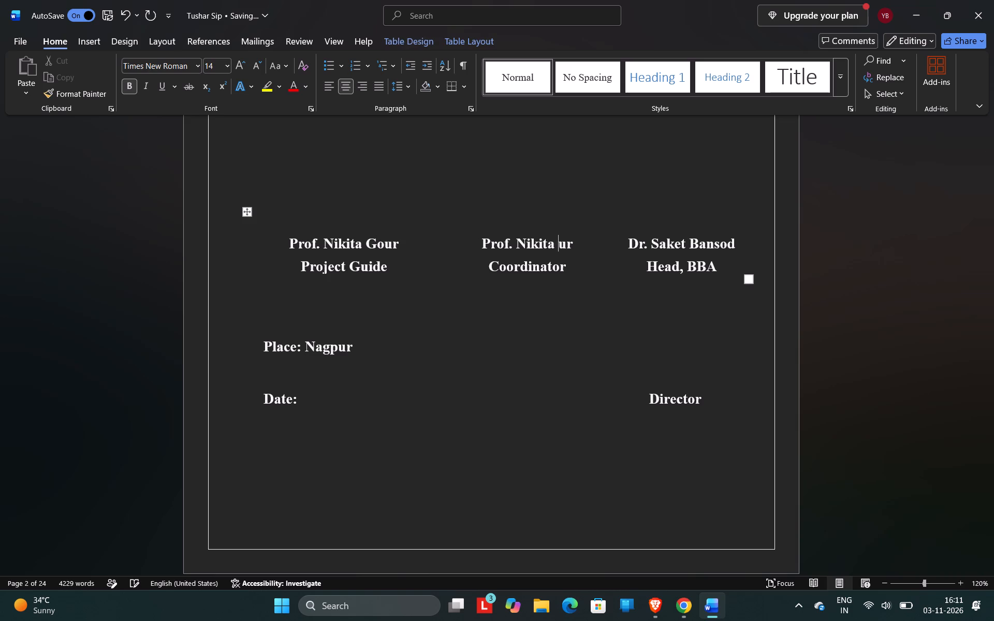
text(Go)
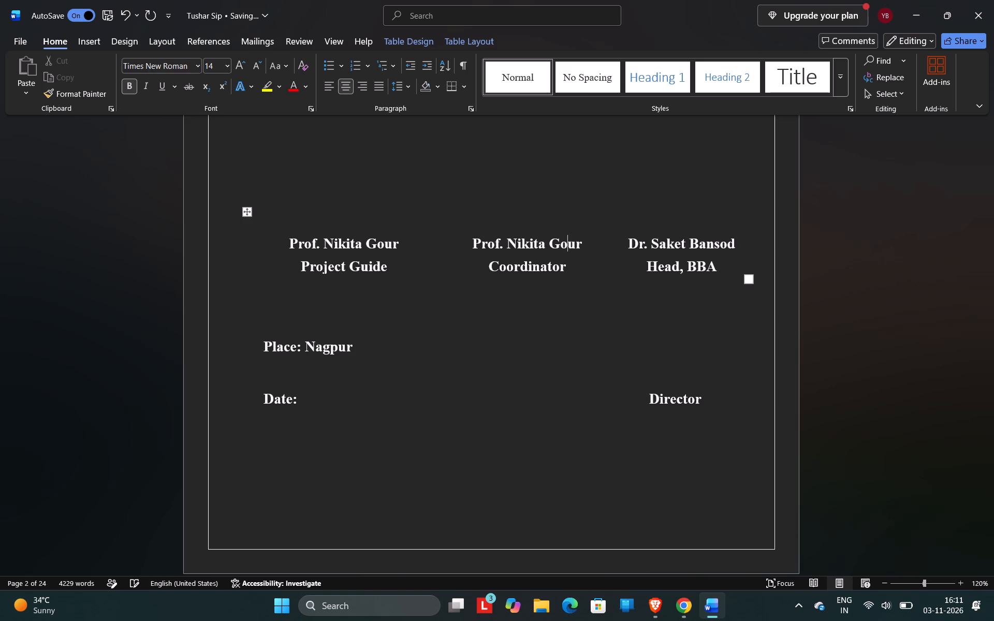
Correct the guide's surname to "Gour" in the second paragraph of the Acknowledgement that thanks the guide and mentor.
scroll(563, 279, down, 3)
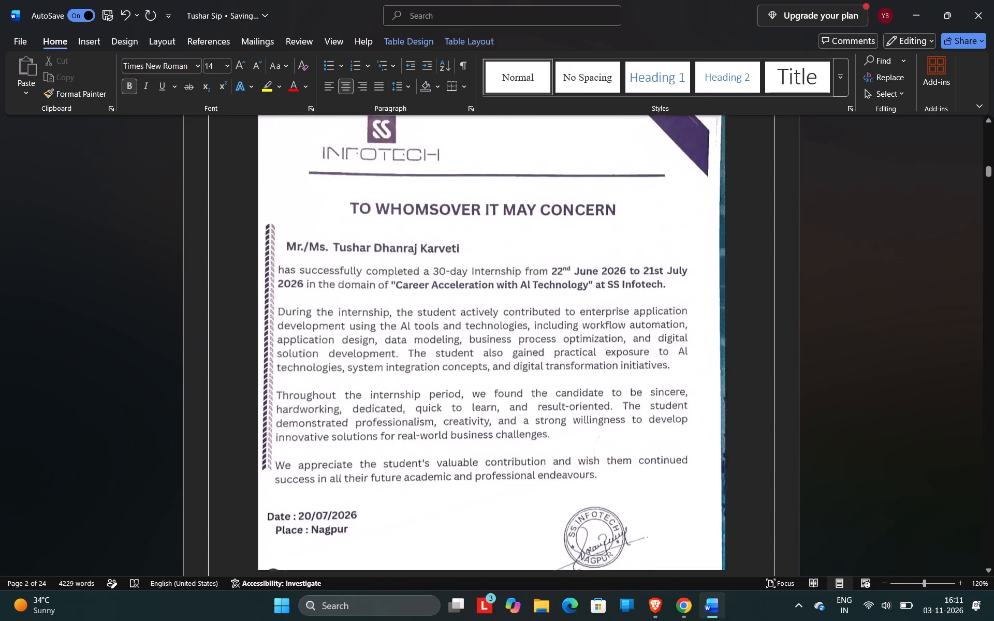
scroll(563, 279, down, 3)
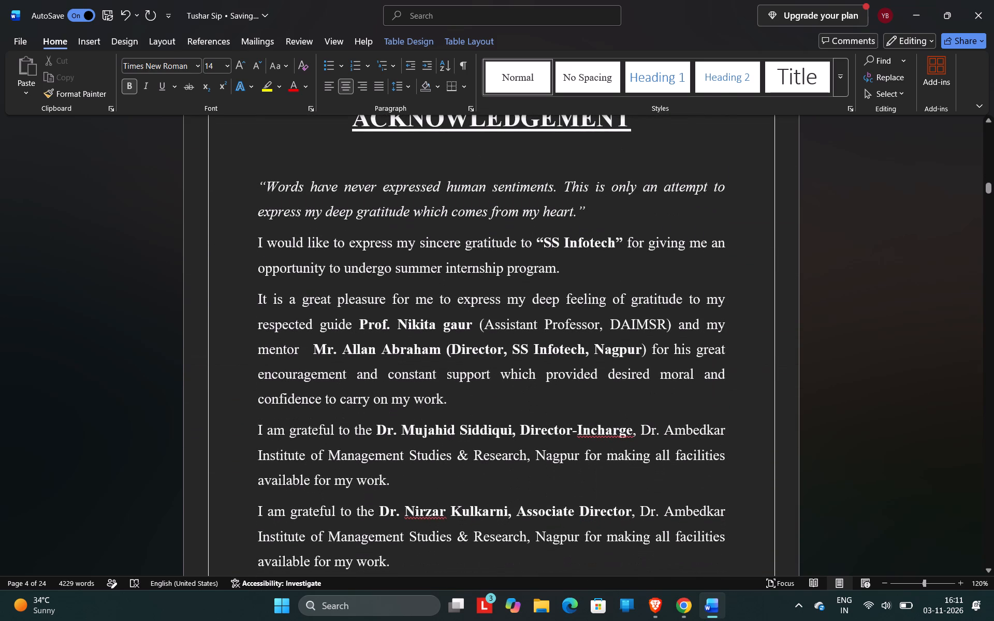
click(458, 326)
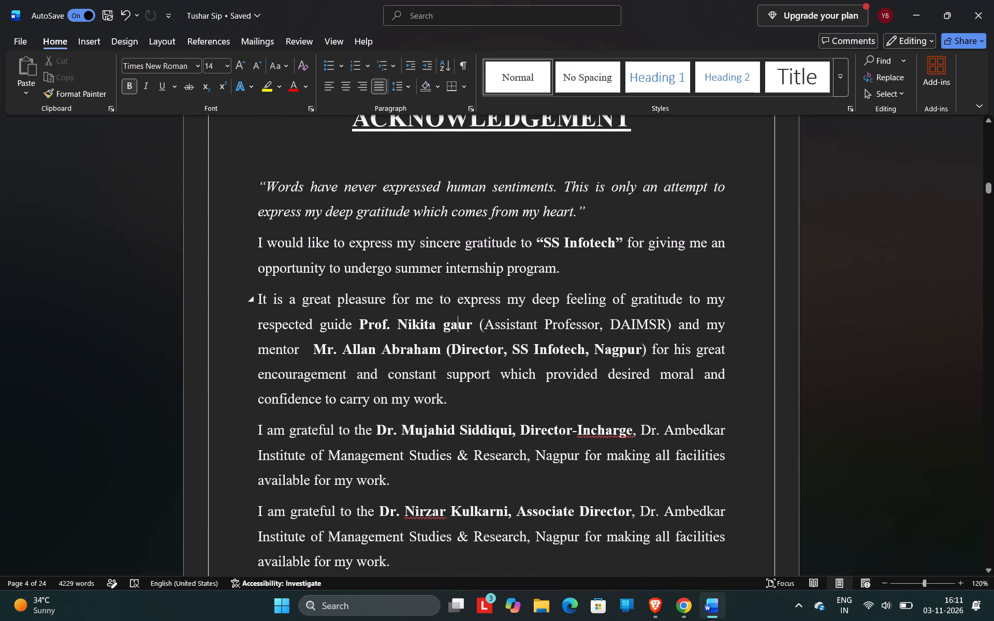
key(BackSpace)
key(BackSpace)
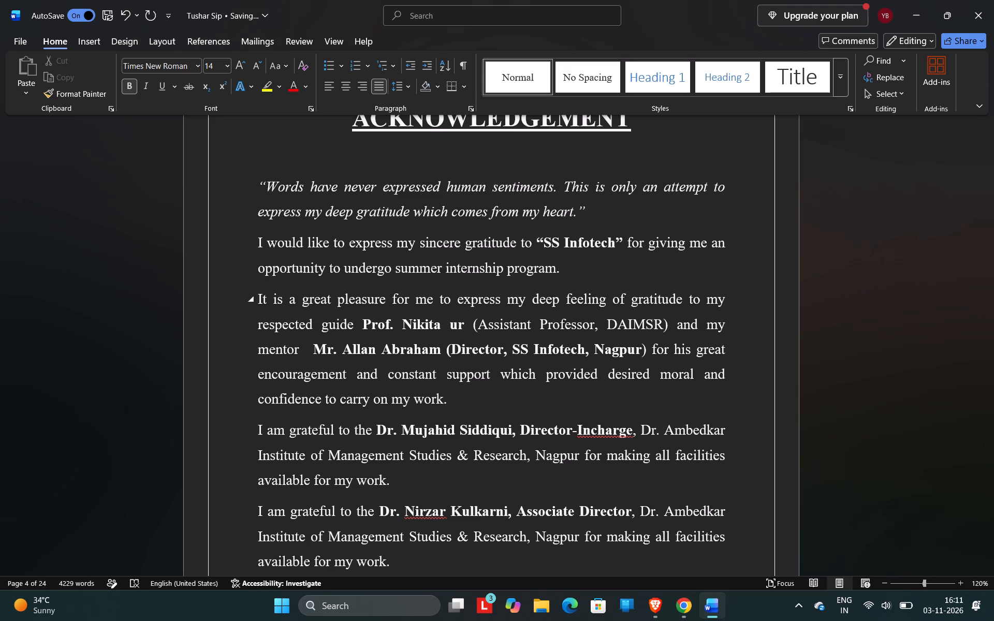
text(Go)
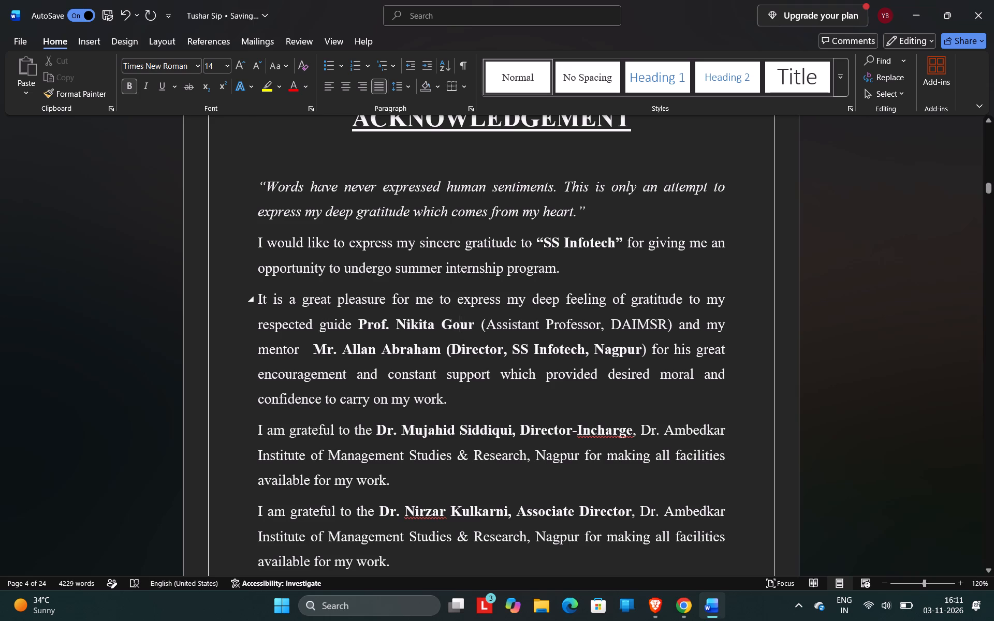
Review the report from the acknowledgement through the index, executive summary, introduction, company profile and internship experience sections up to the SWOT analysis.
scroll(534, 377, down, 7)
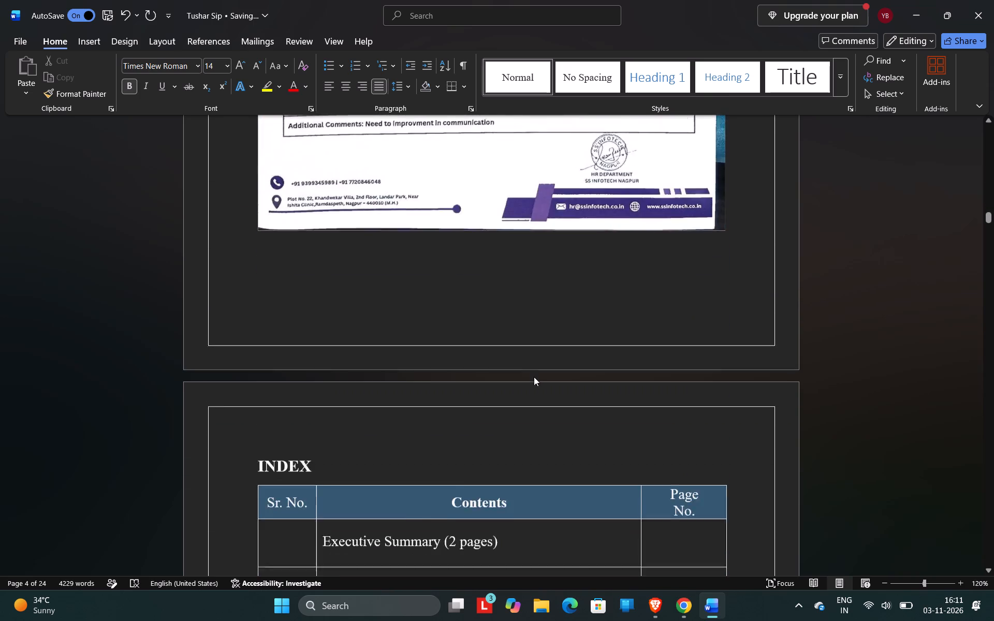
scroll(534, 377, up, 1)
scroll(534, 377, down, 4)
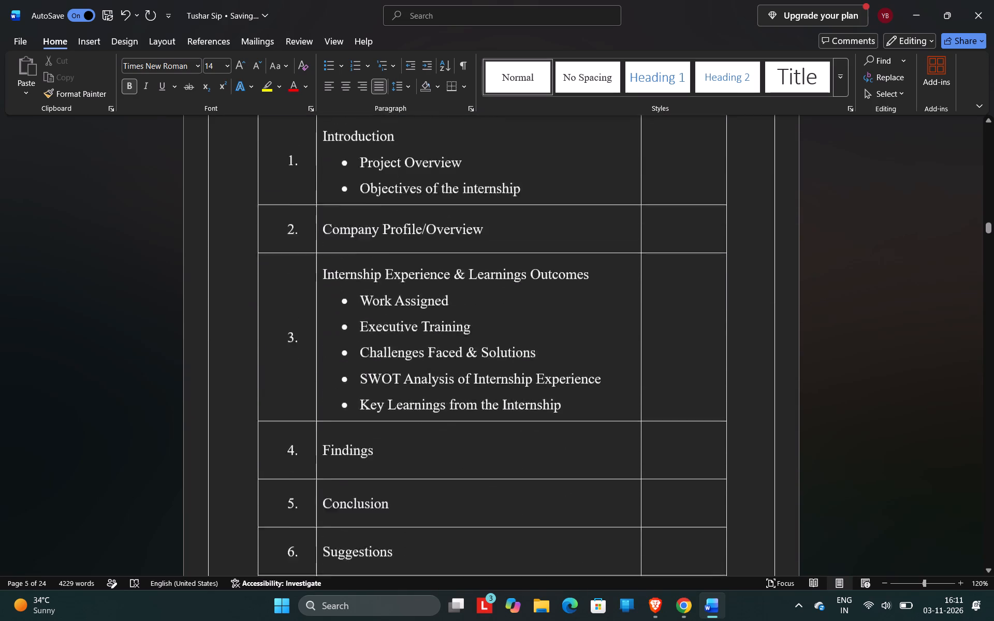
scroll(534, 377, down, 4)
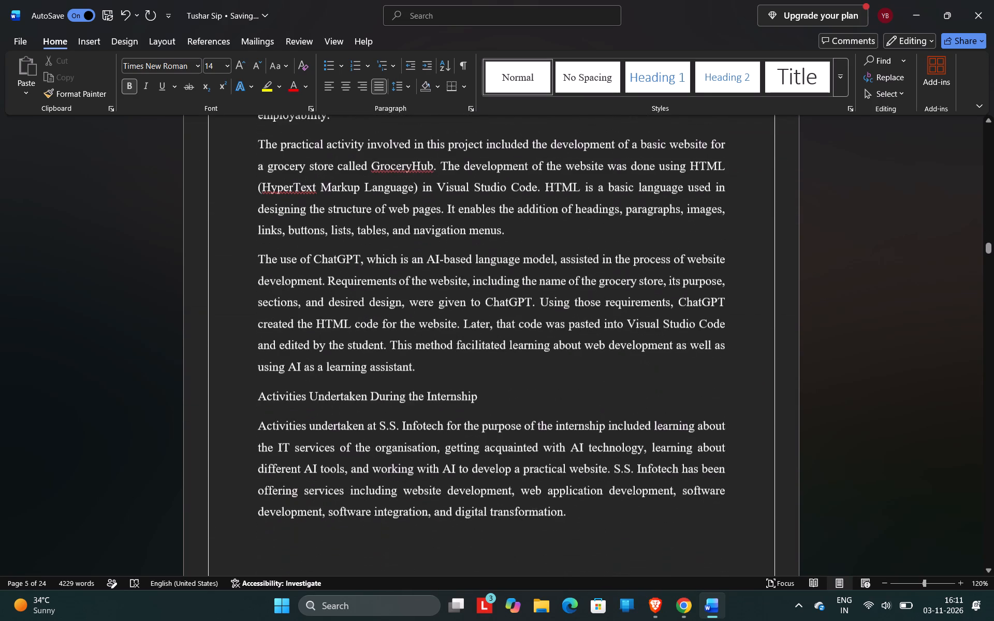
scroll(534, 377, down, 4)
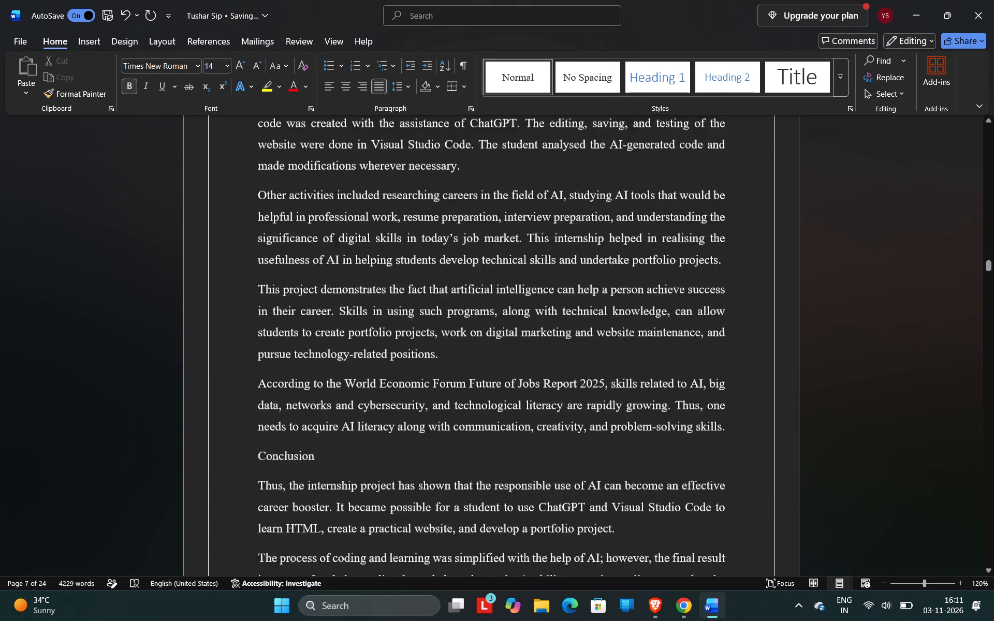
scroll(534, 377, down, 6)
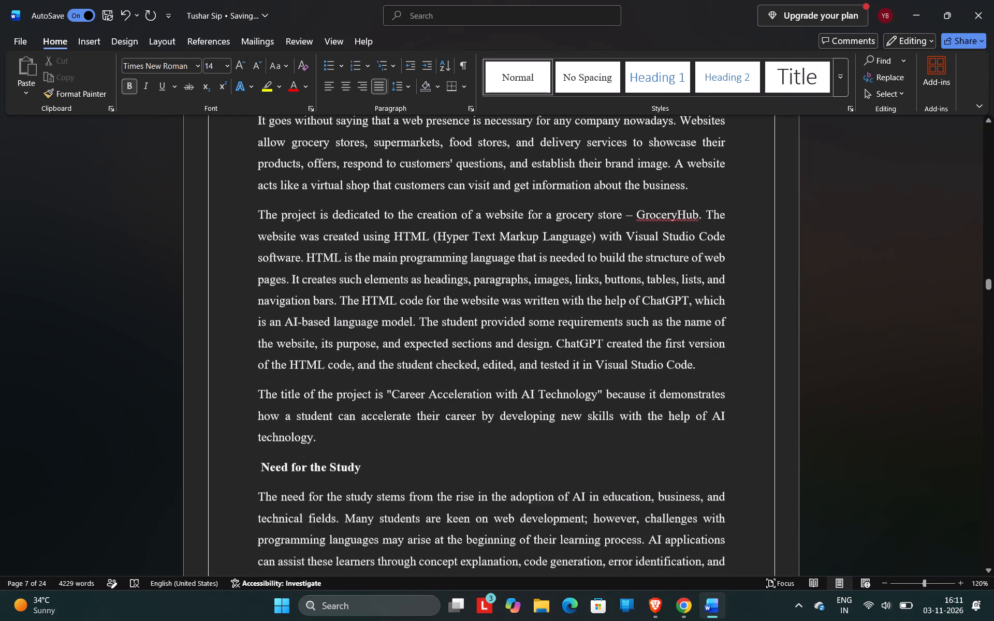
scroll(534, 377, down, 5)
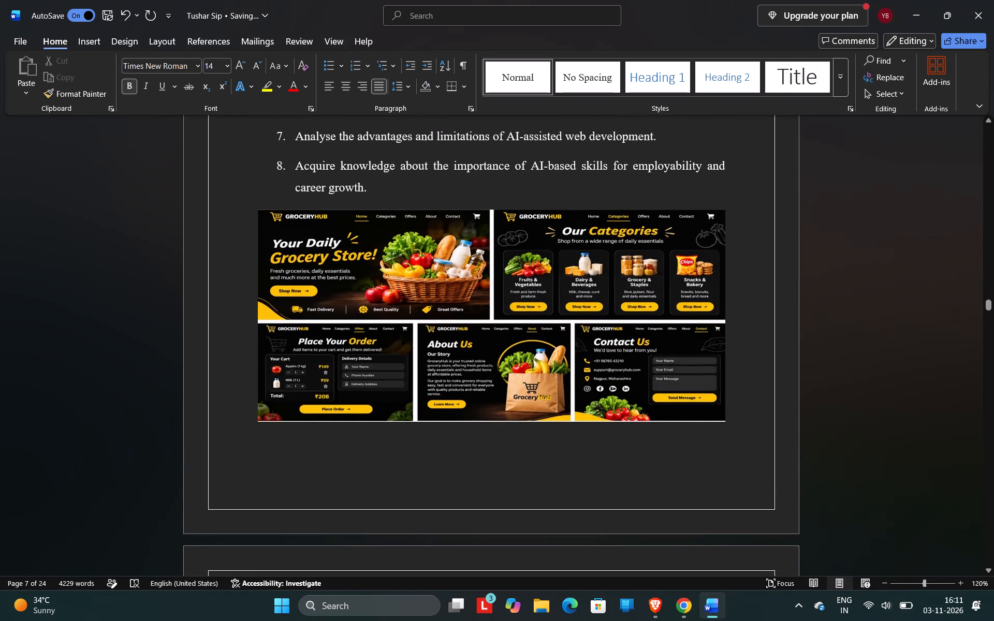
scroll(534, 377, down, 3)
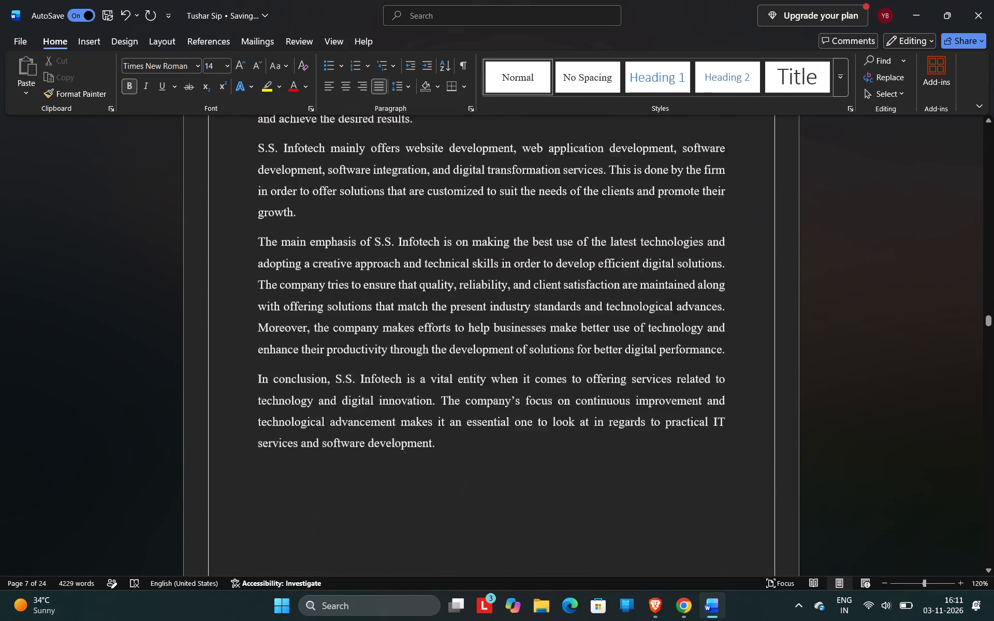
scroll(534, 377, down, 8)
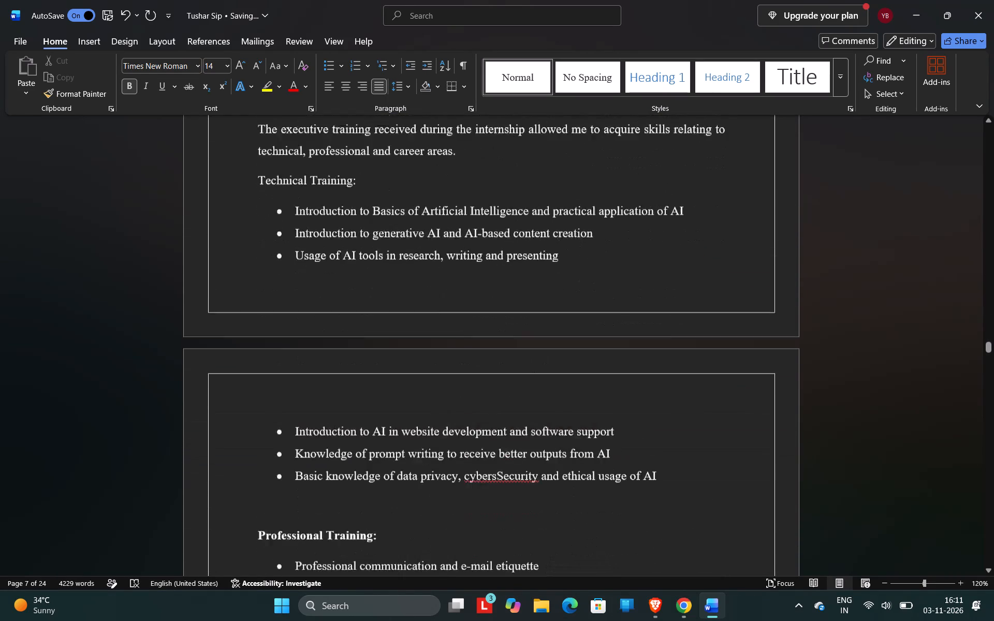
scroll(534, 377, down, 5)
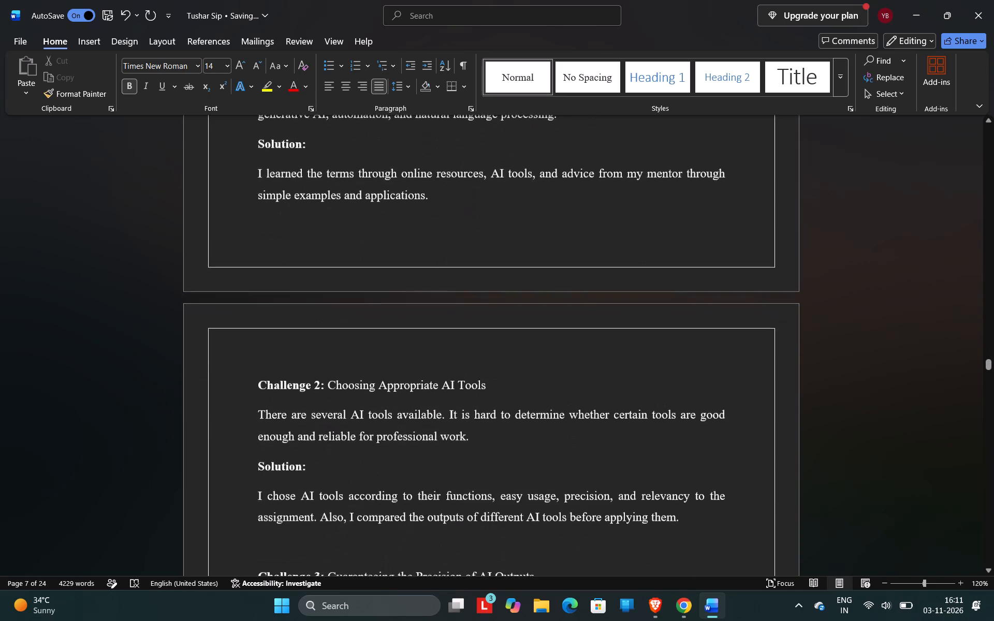
scroll(534, 377, down, 4)
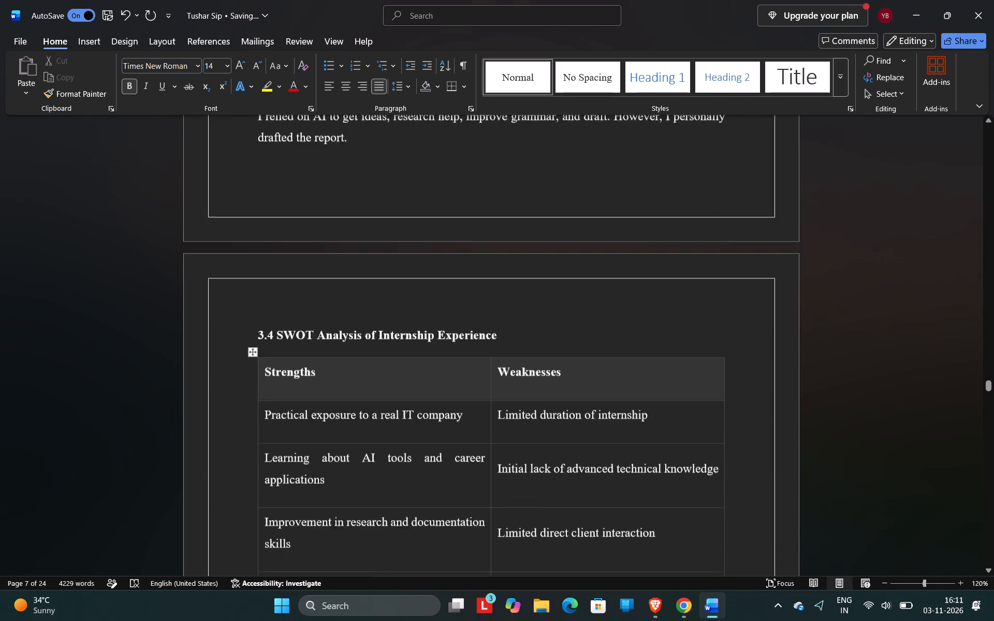
Narrow the Opportunities column of the SWOT table so its divider roughly lines up with the Strengths/Weaknesses table above.
scroll(534, 377, down, 3)
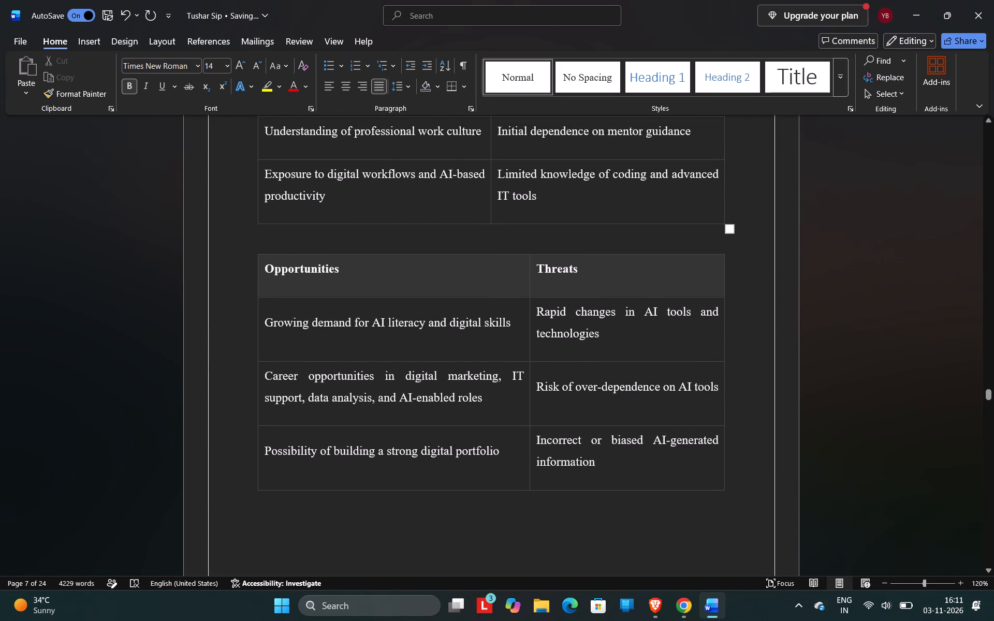
drag(529, 299, 494, 307)
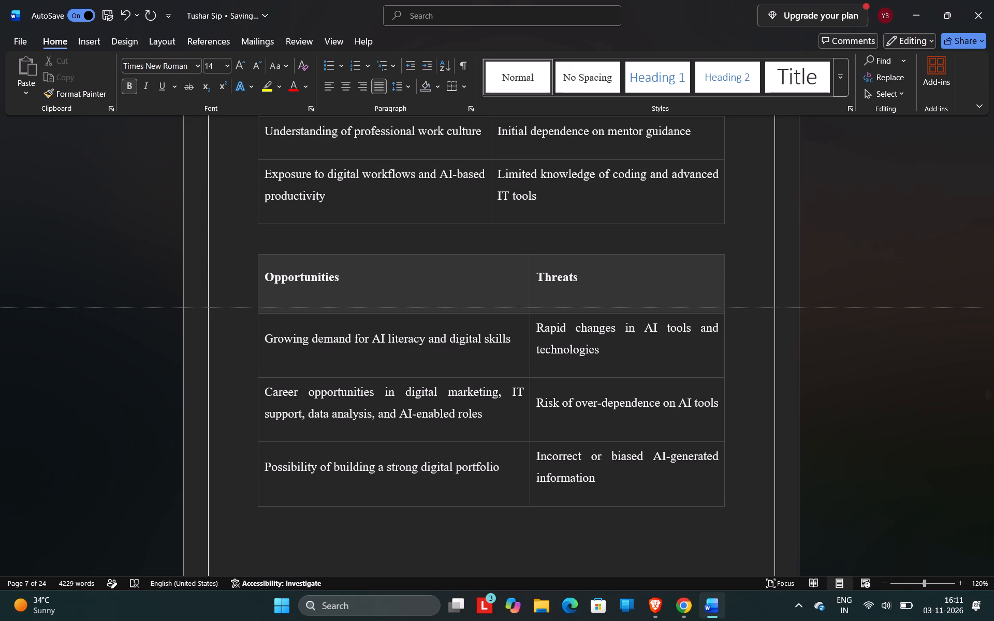
drag(494, 307, 542, 287)
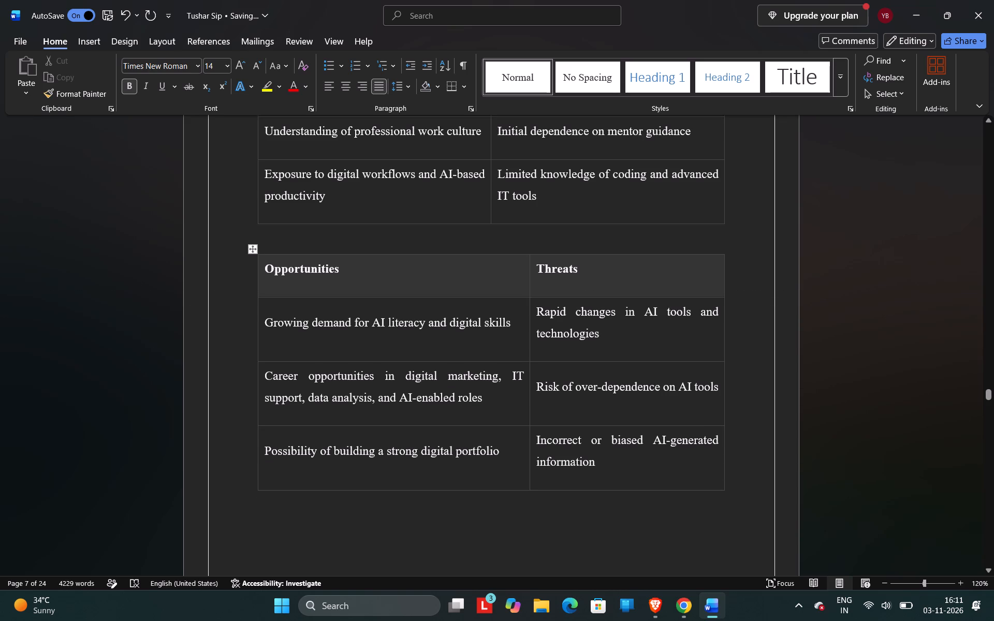
drag(530, 343, 490, 354)
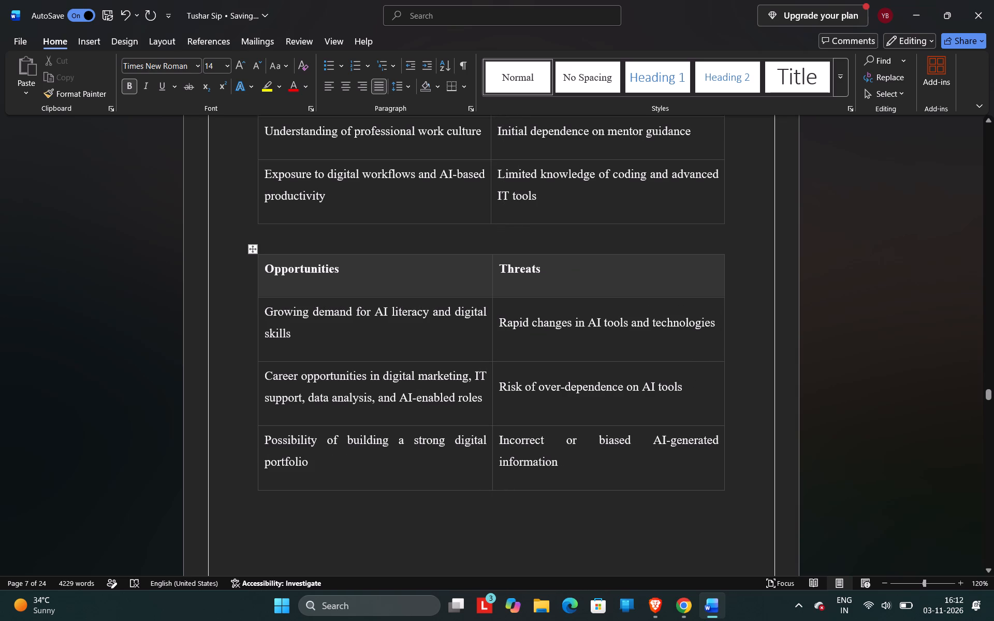
Review the rest of the report, from the continued SWOT table through key learnings, findings, suggestions and references to the annexures.
scroll(531, 378, down, 4)
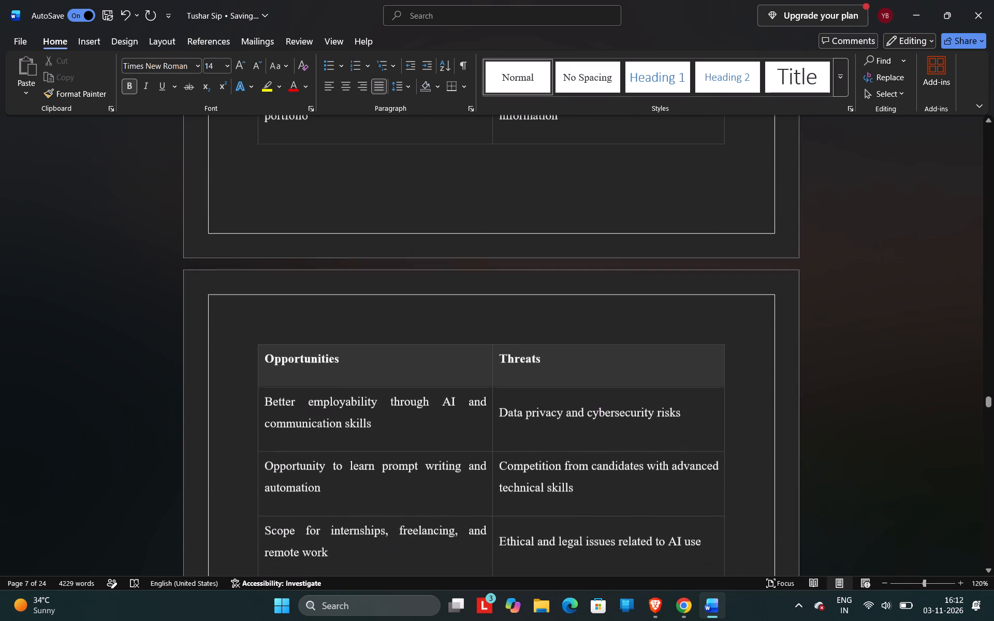
scroll(531, 378, down, 3)
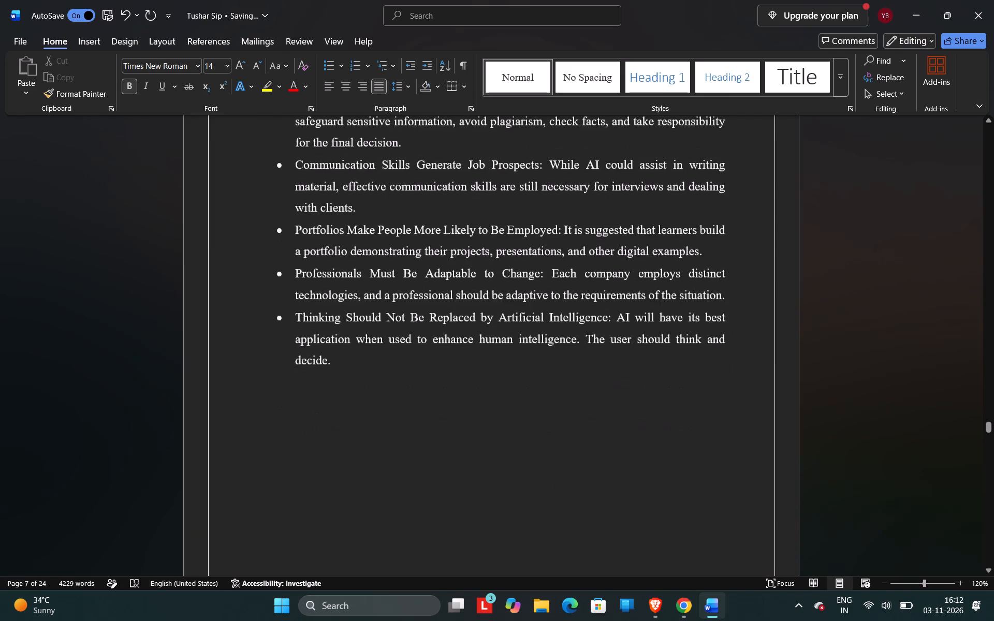
scroll(531, 378, up, 2)
scroll(531, 378, down, 9)
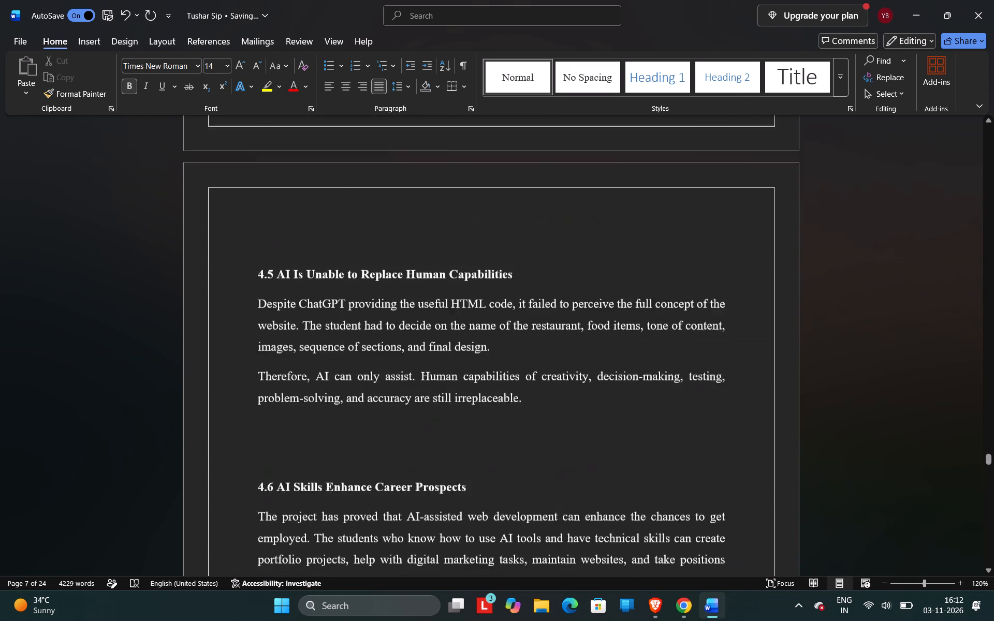
scroll(531, 378, down, 4)
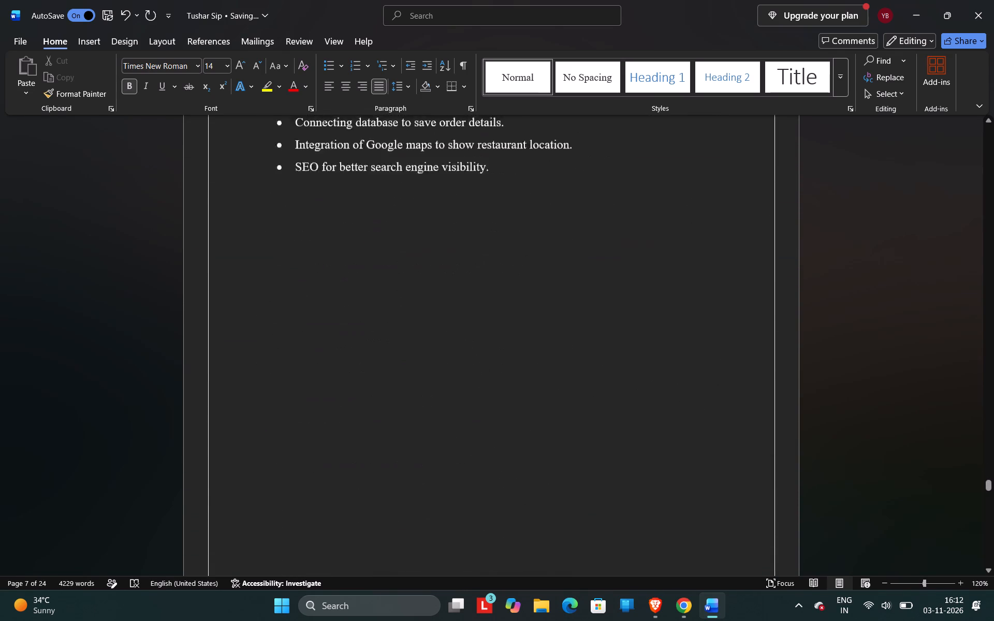
scroll(531, 378, down, 6)
scroll(531, 378, up, 6)
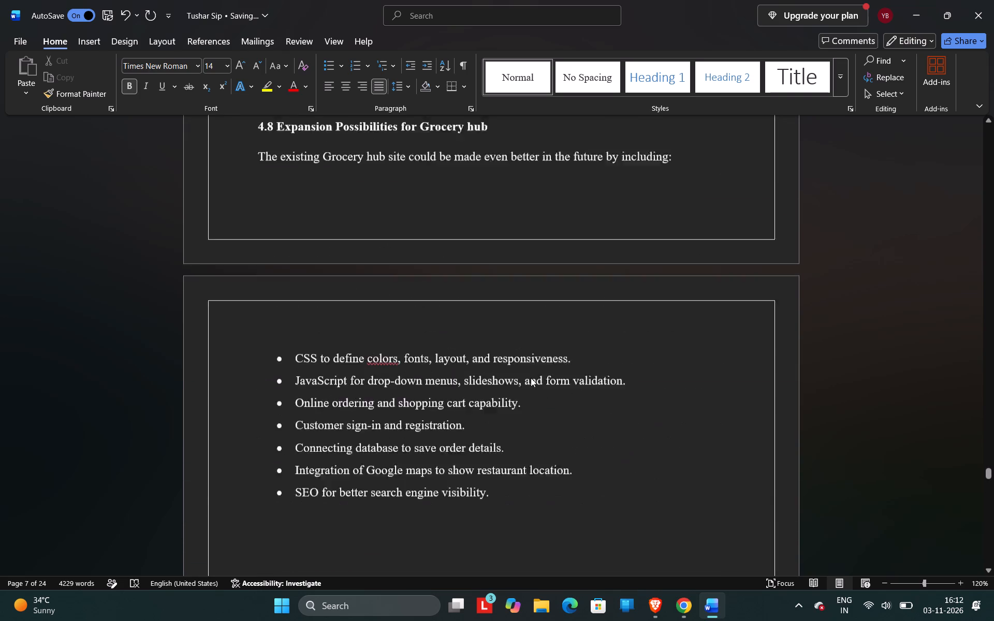
scroll(531, 378, up, 5)
scroll(531, 378, down, 7)
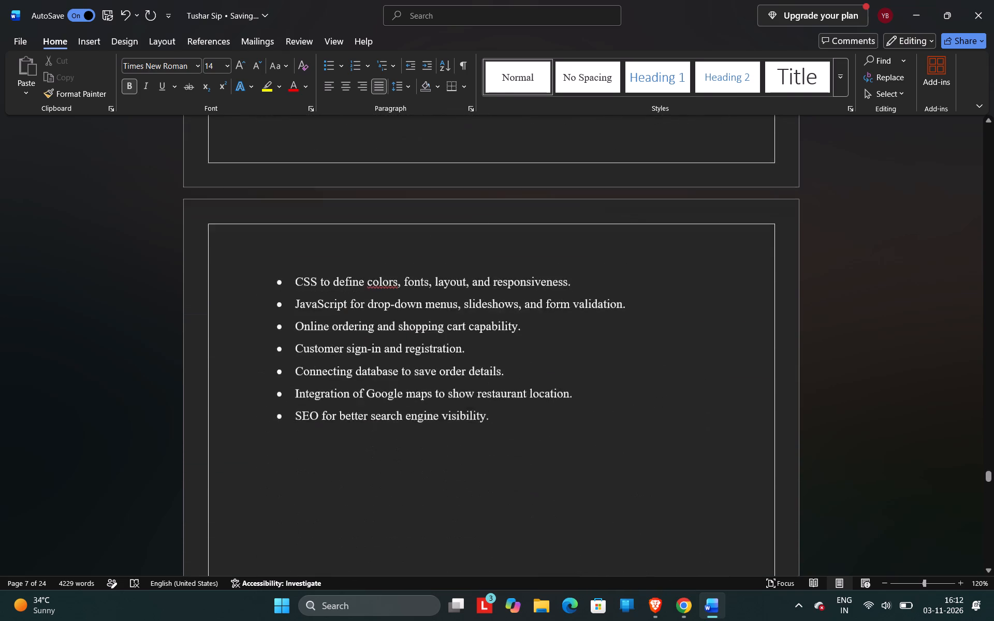
scroll(531, 378, down, 8)
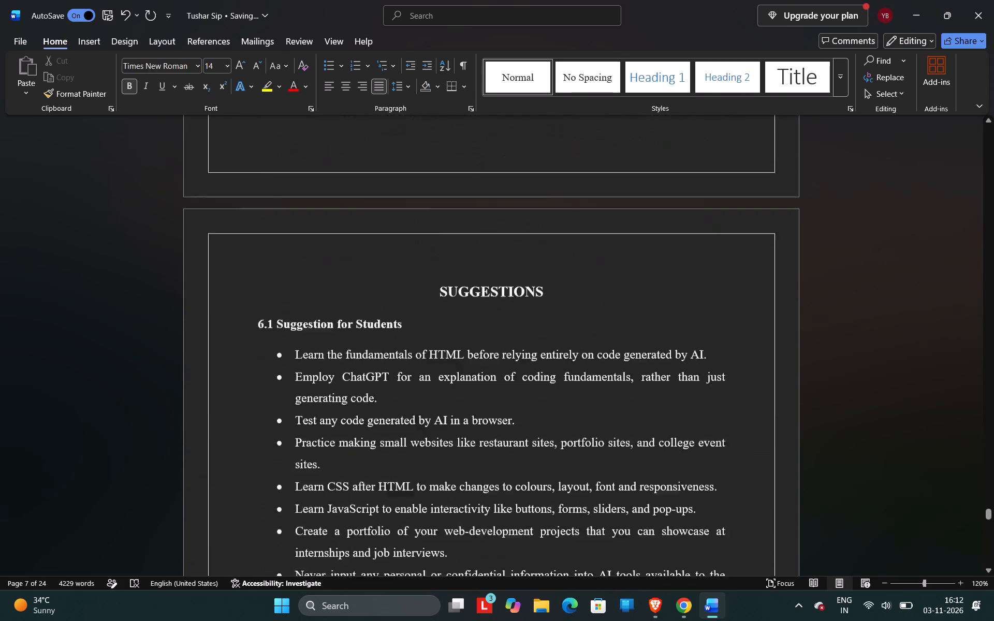
scroll(531, 378, down, 8)
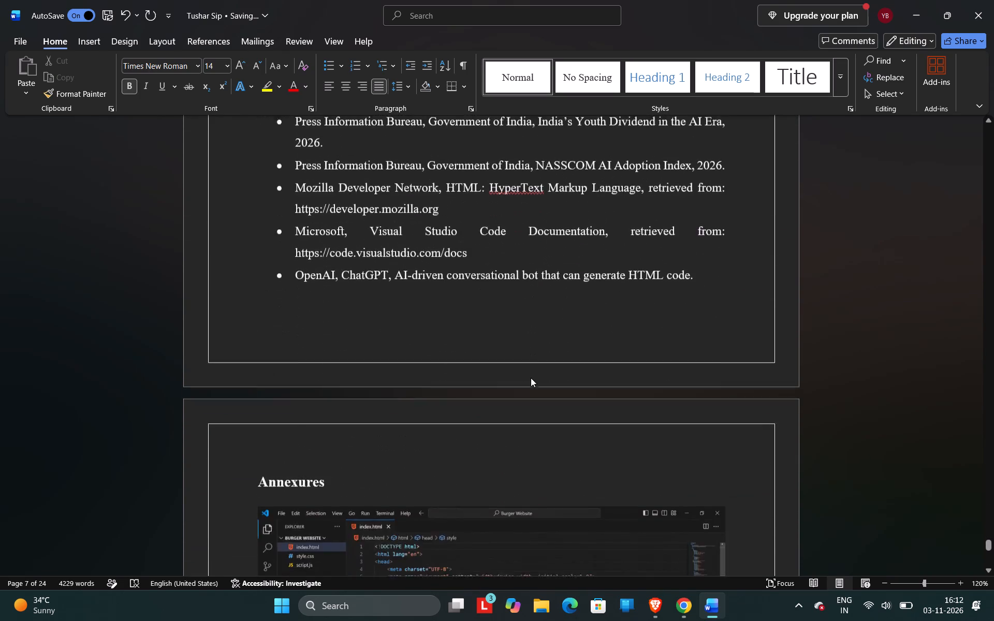
scroll(531, 378, down, 8)
scroll(531, 378, up, 4)
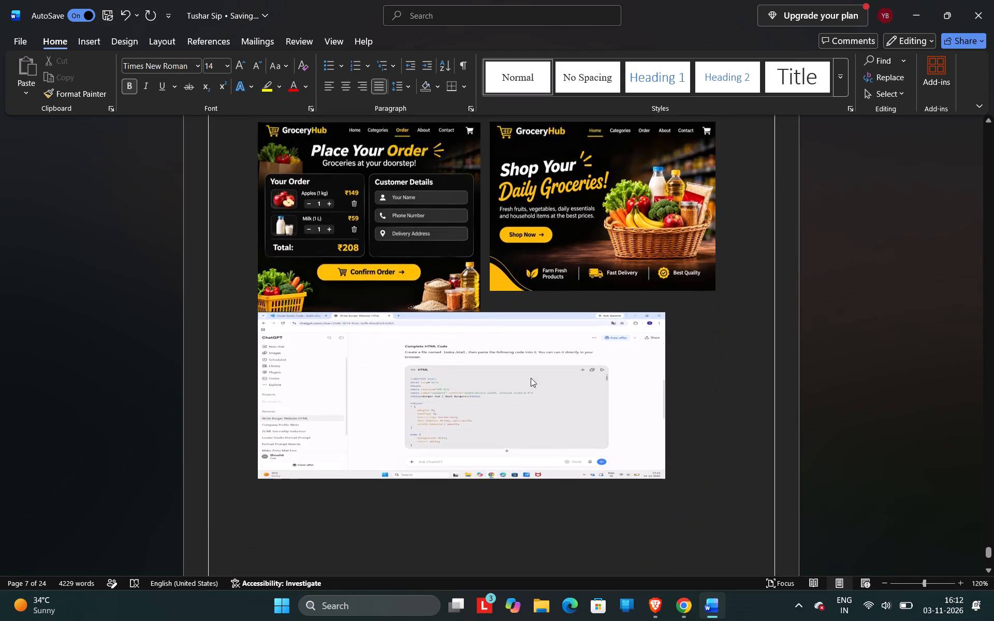
Go back to the start of the report and check the cover page and the certificate page.
scroll(531, 378, up, 20)
scroll(531, 378, up, 7)
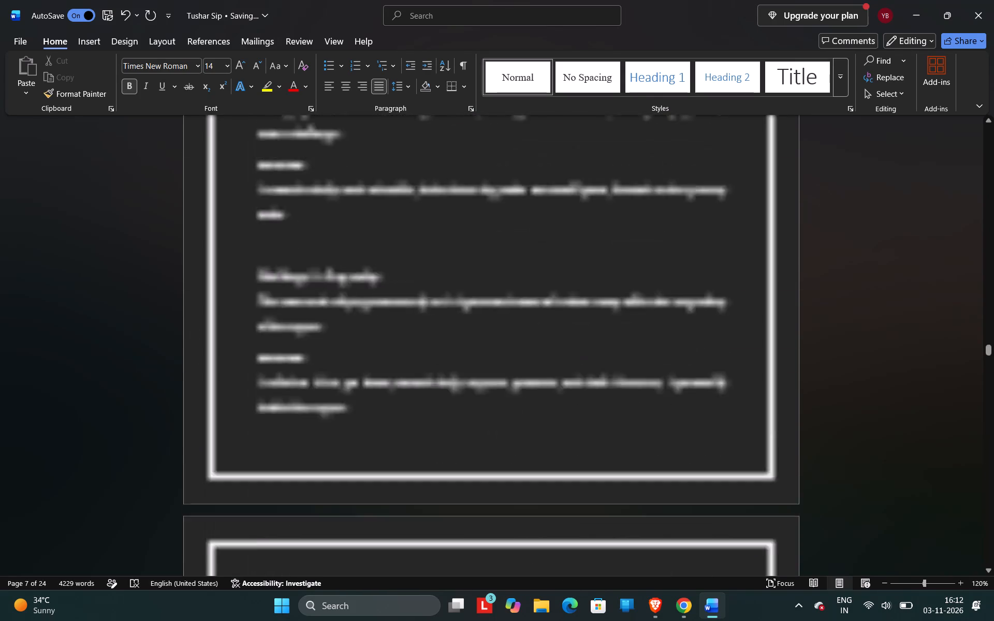
scroll(531, 378, up, 8)
scroll(531, 378, up, 13)
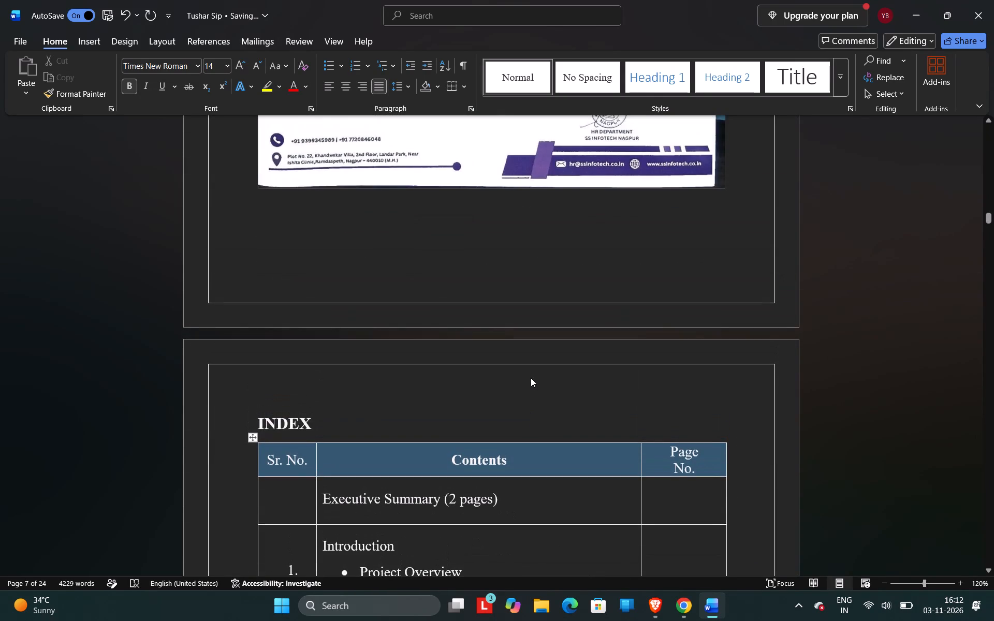
scroll(531, 378, up, 16)
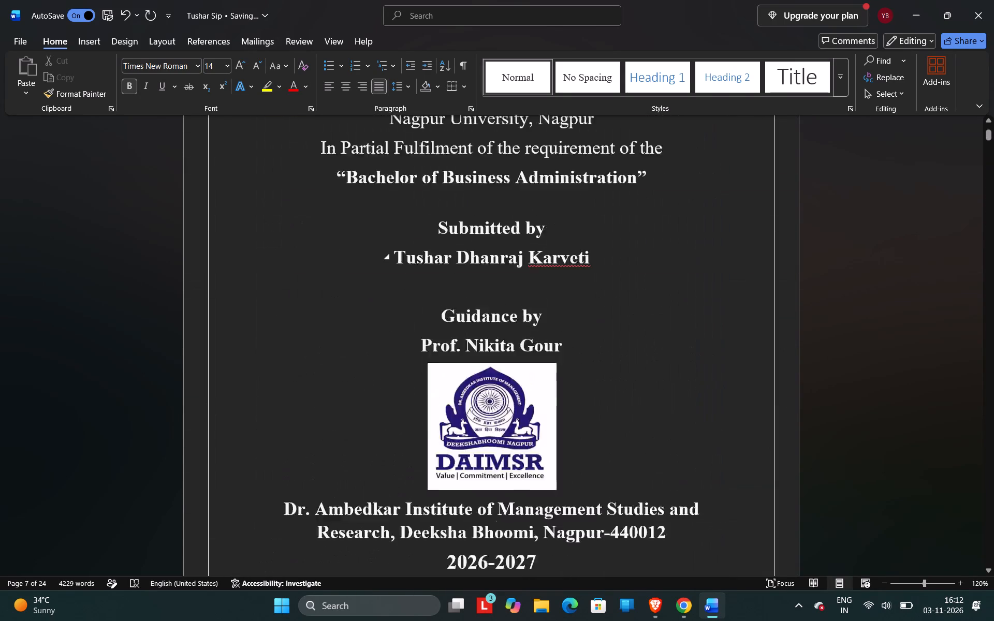
scroll(531, 378, up, 11)
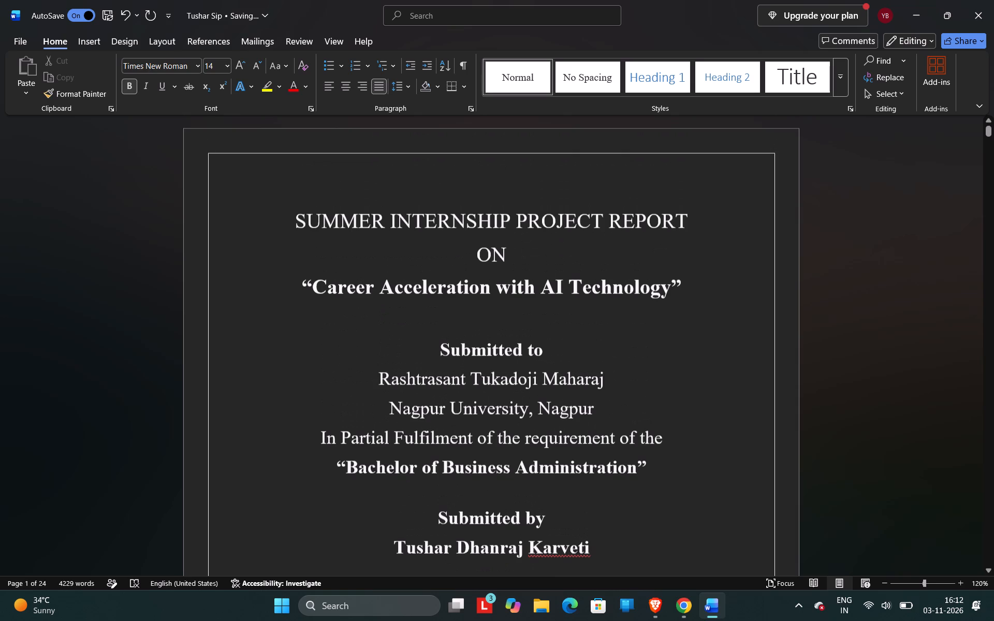
scroll(531, 378, down, 1)
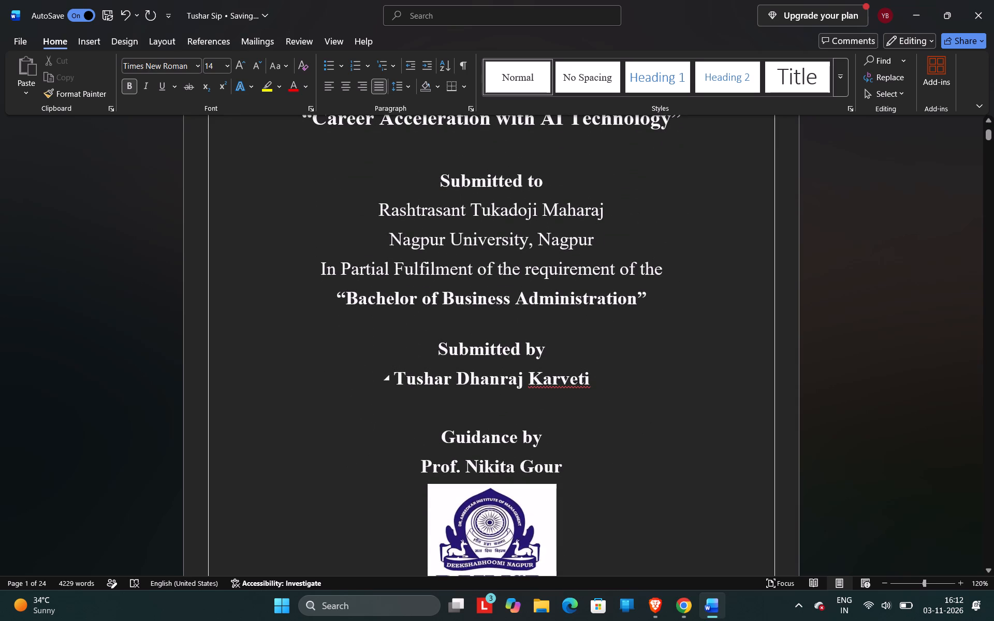
scroll(531, 378, up, 1)
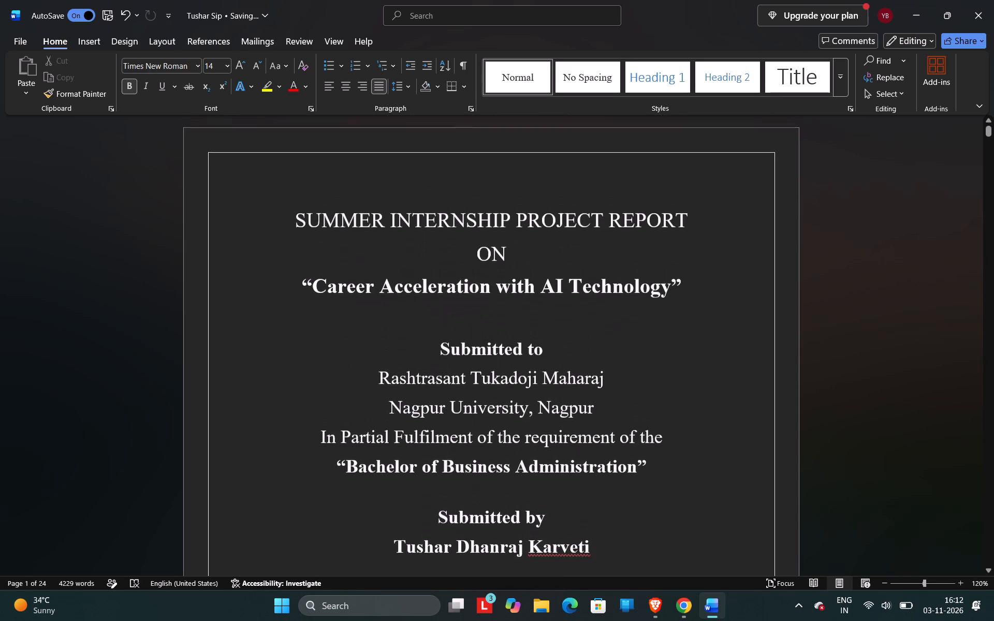
scroll(531, 378, up, 2)
scroll(531, 378, down, 1)
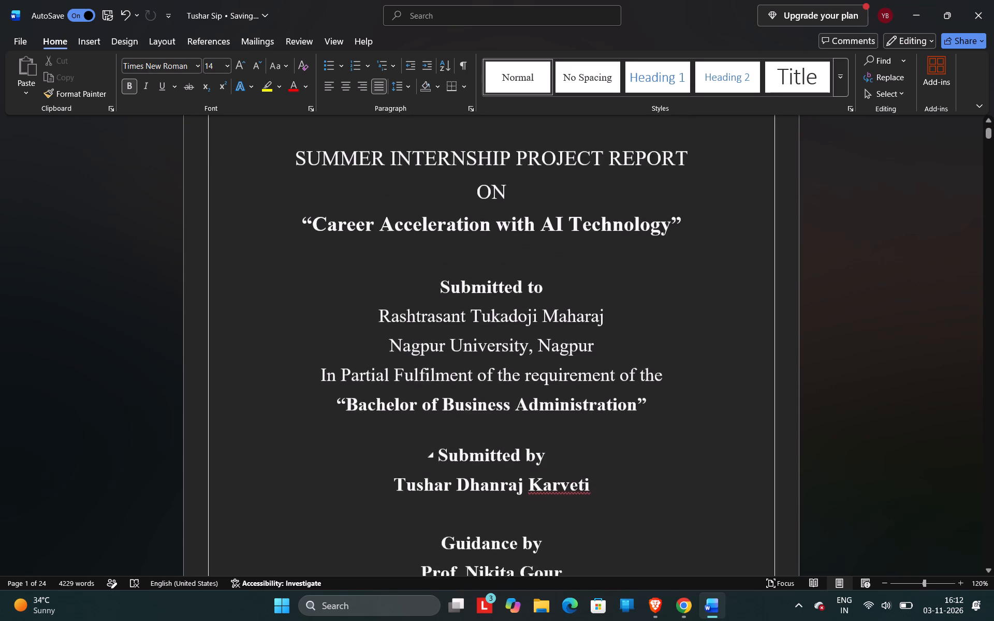
scroll(531, 378, down, 3)
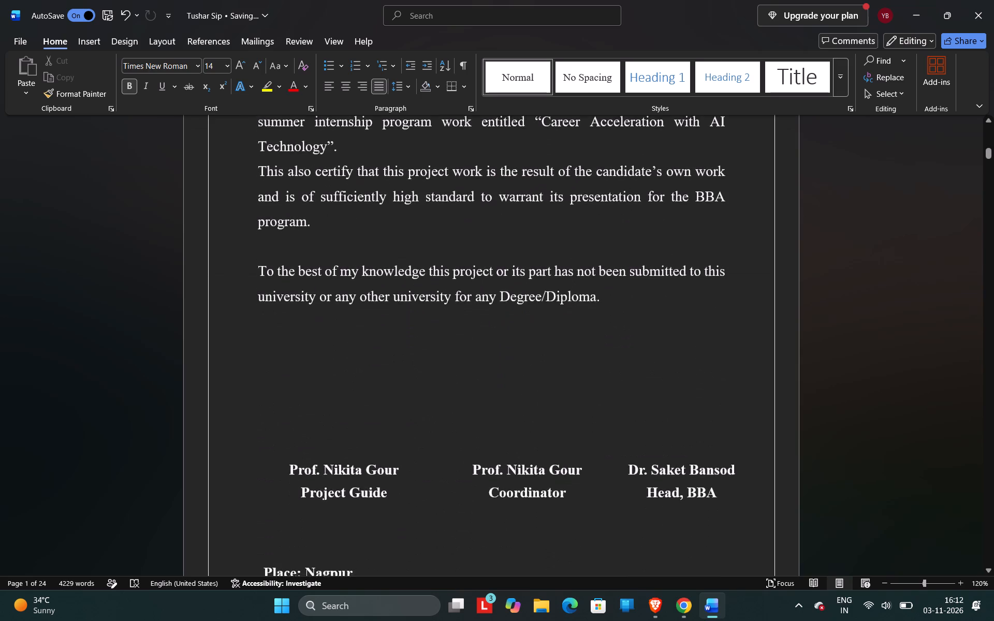
Capitalize the first letter of the student's surname in the opening sentence of the certificate page.
scroll(531, 378, up, 2)
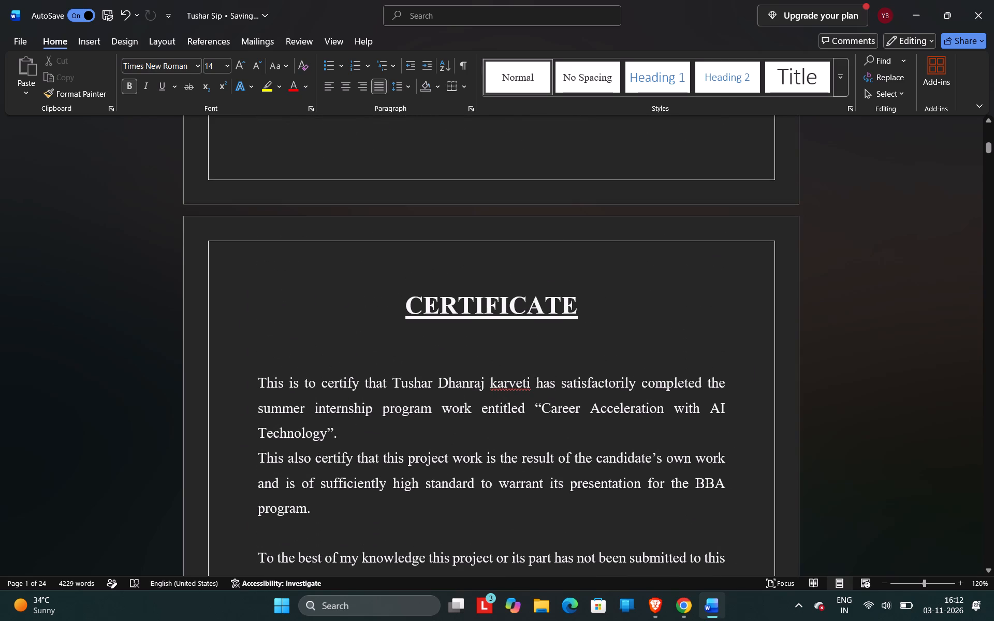
click(497, 382)
key(BackSpace)
key(shift+k)
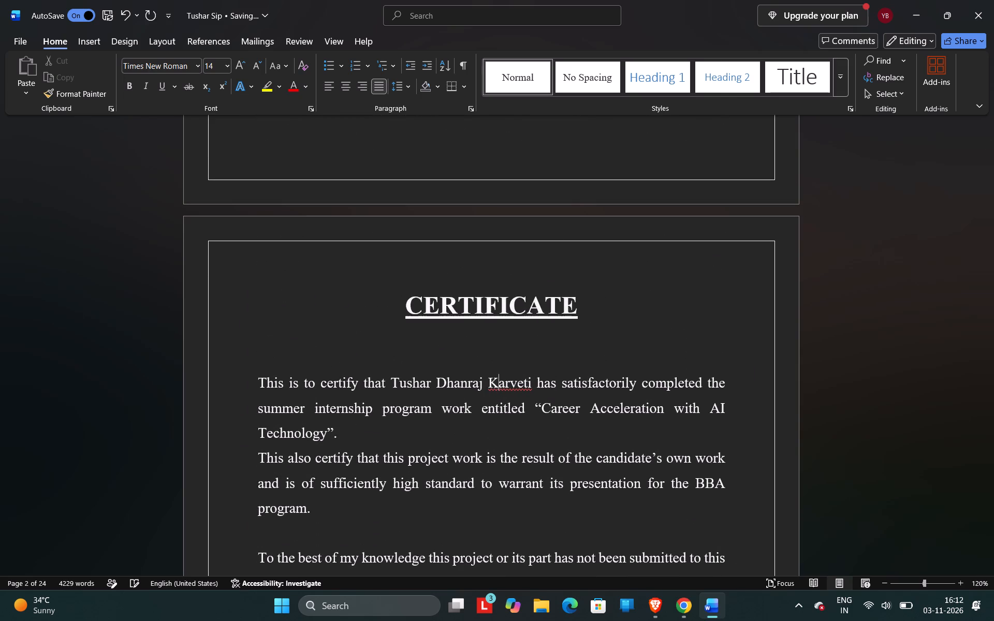
click(606, 351)
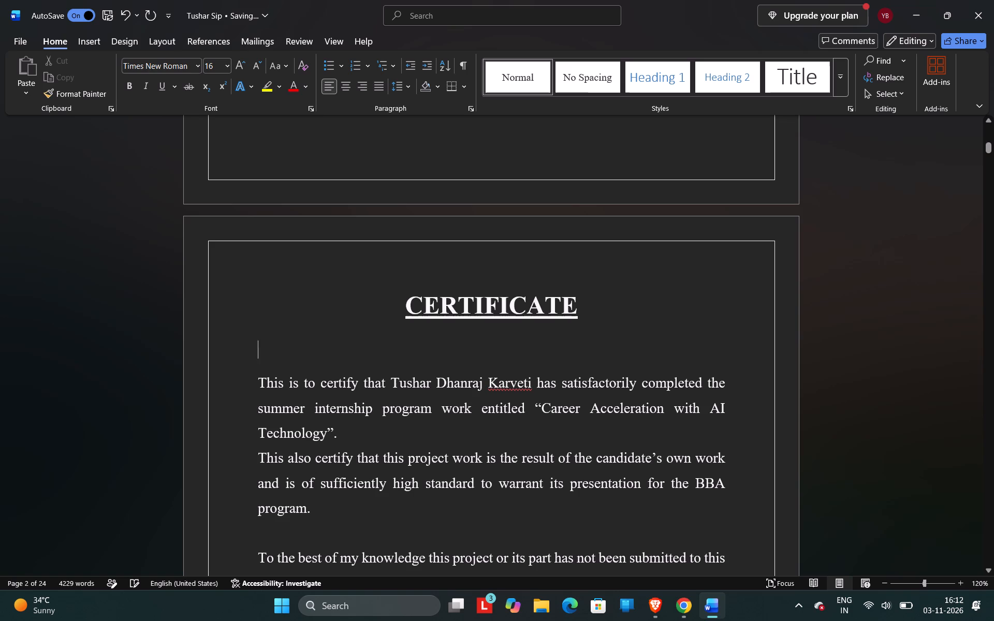
Review the certificate's signature block, the company's internship letter, the acknowledgement and the evaluation page up to the index.
scroll(606, 351, down, 4)
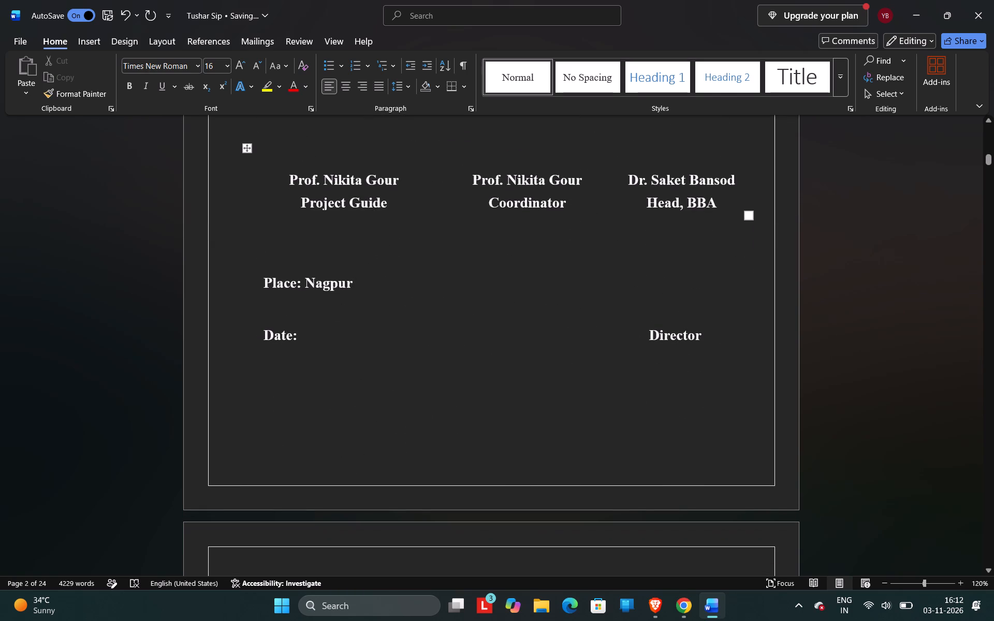
scroll(606, 351, down, 1)
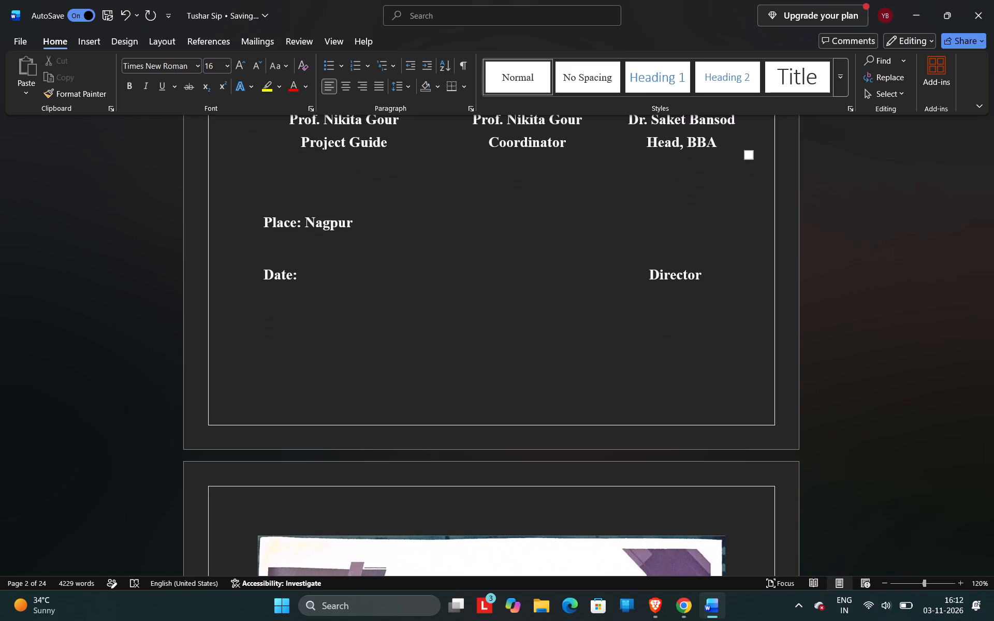
scroll(606, 351, down, 2)
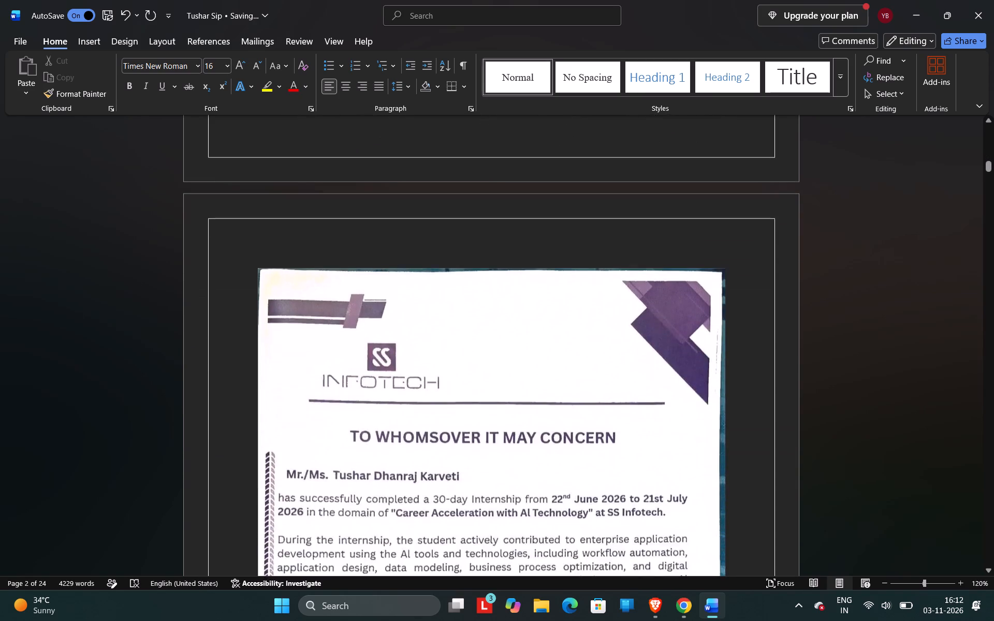
scroll(606, 351, down, 5)
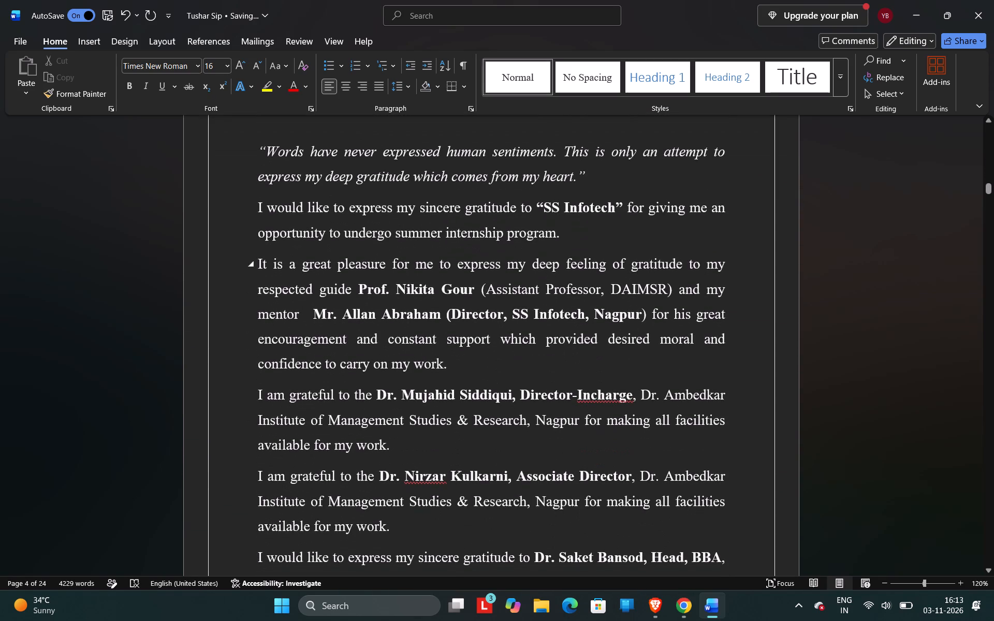
scroll(606, 351, down, 8)
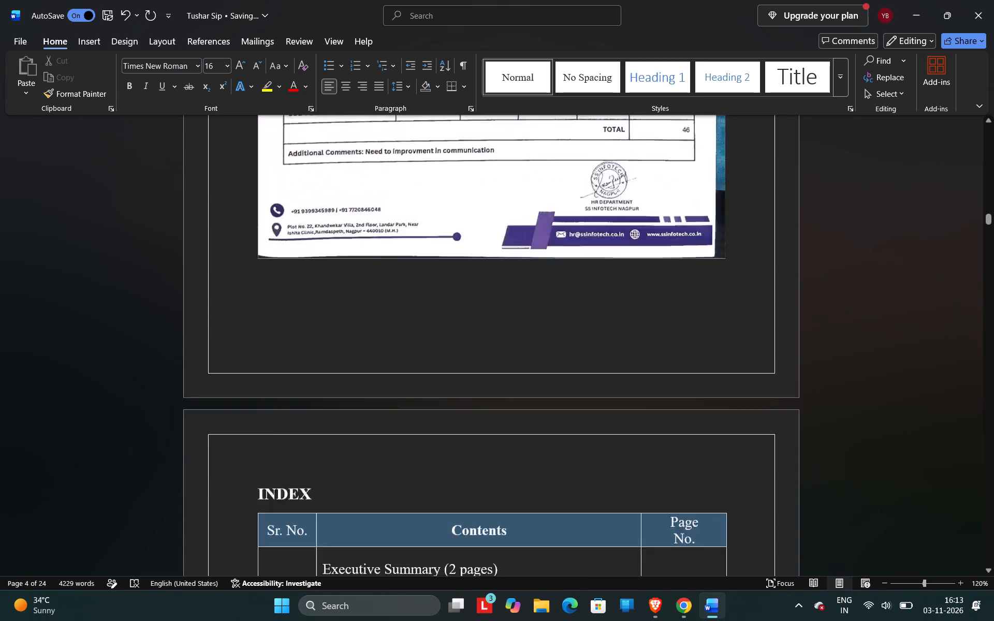
Check the index table's entries from Executive Summary to Annexures, and continue to the start of the executive summary page.
scroll(606, 351, down, 3)
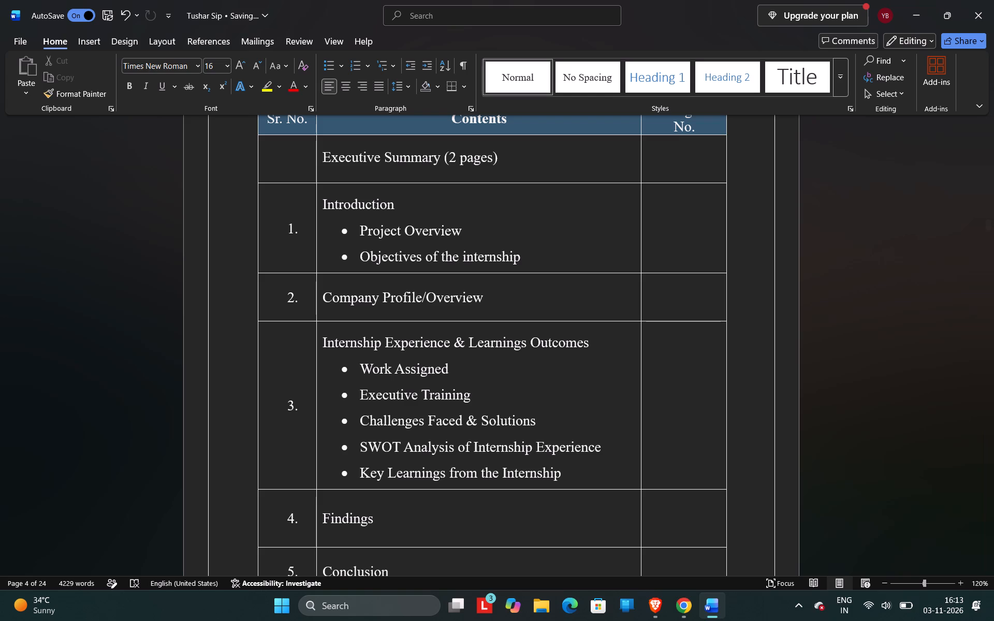
scroll(665, 334, down, 3)
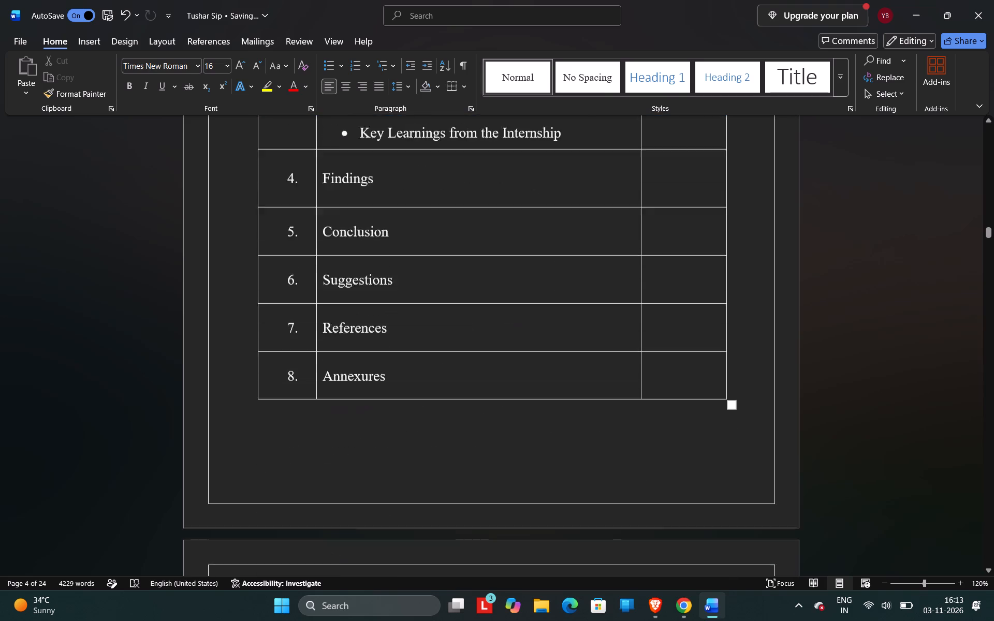
scroll(665, 334, down, 3)
scroll(665, 334, up, 3)
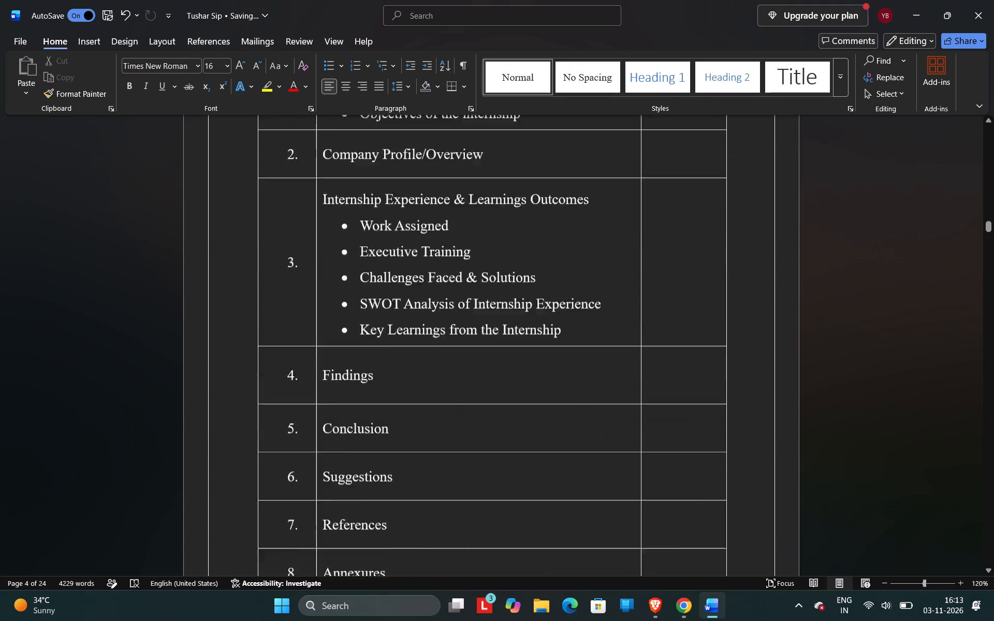
scroll(665, 334, up, 2)
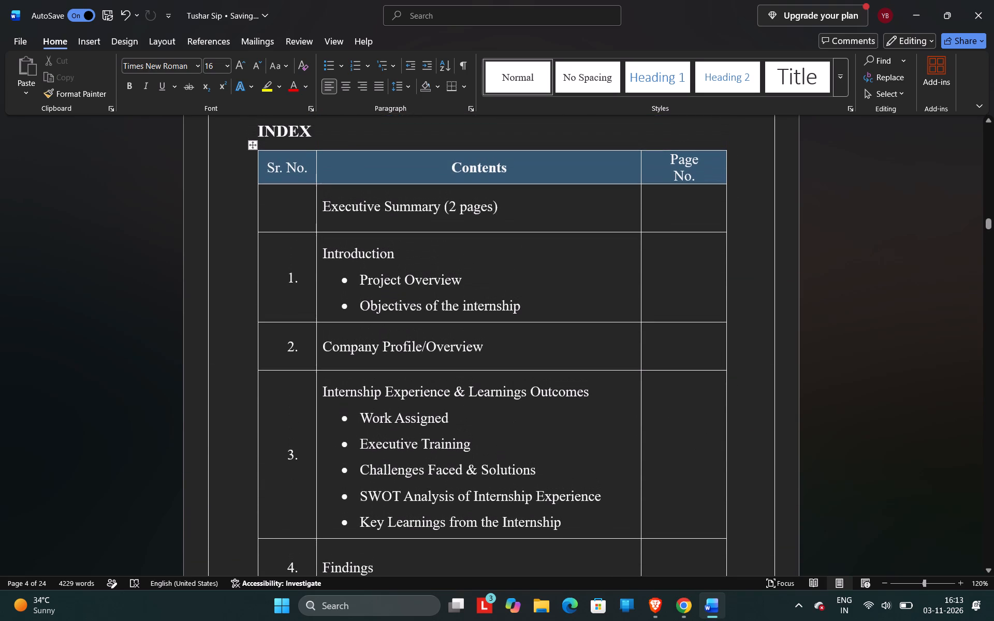
scroll(665, 334, down, 1)
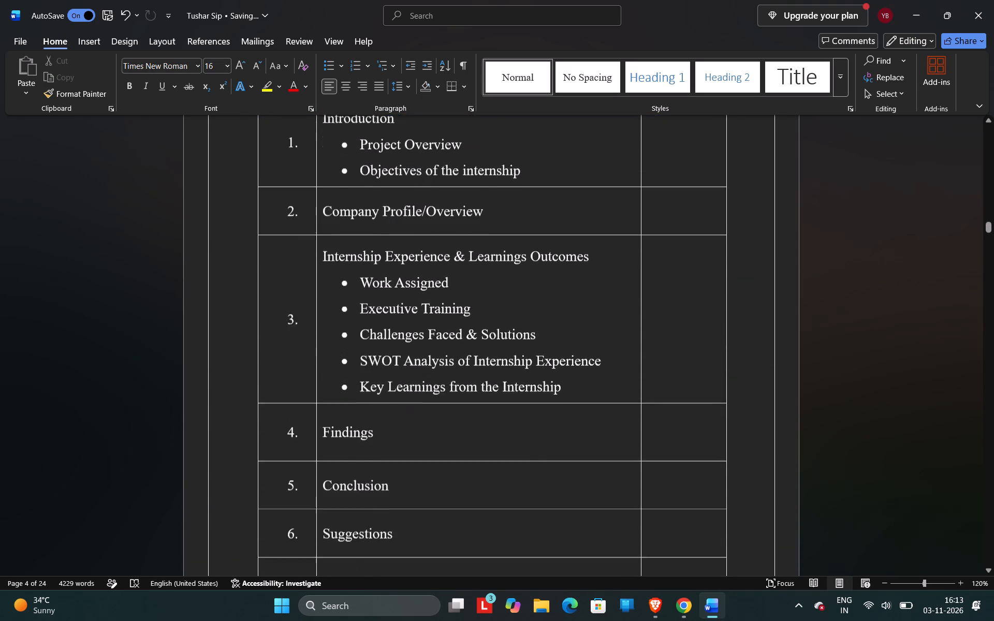
scroll(665, 334, down, 1)
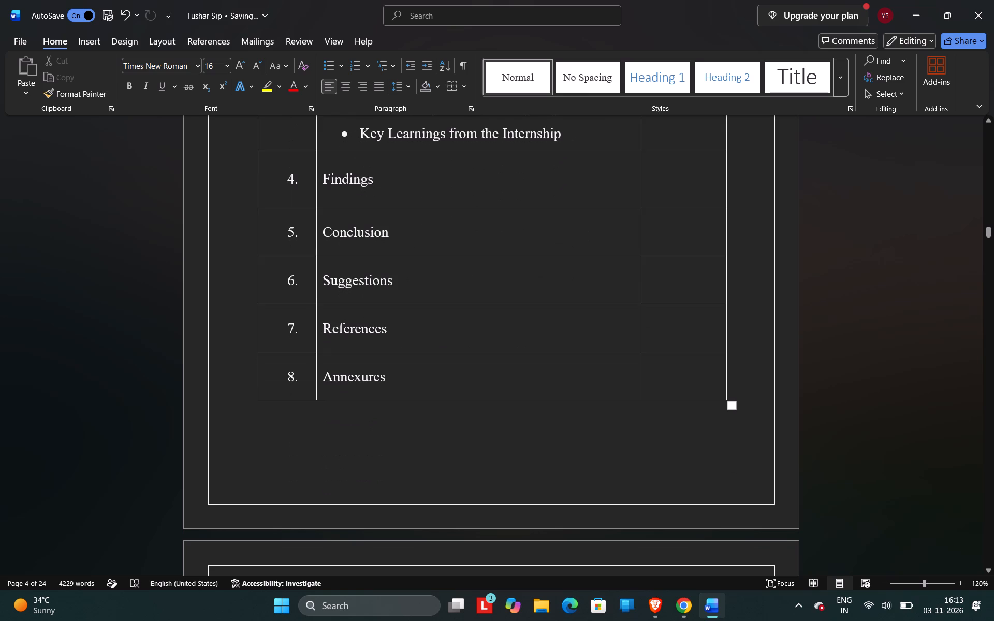
scroll(665, 334, down, 1)
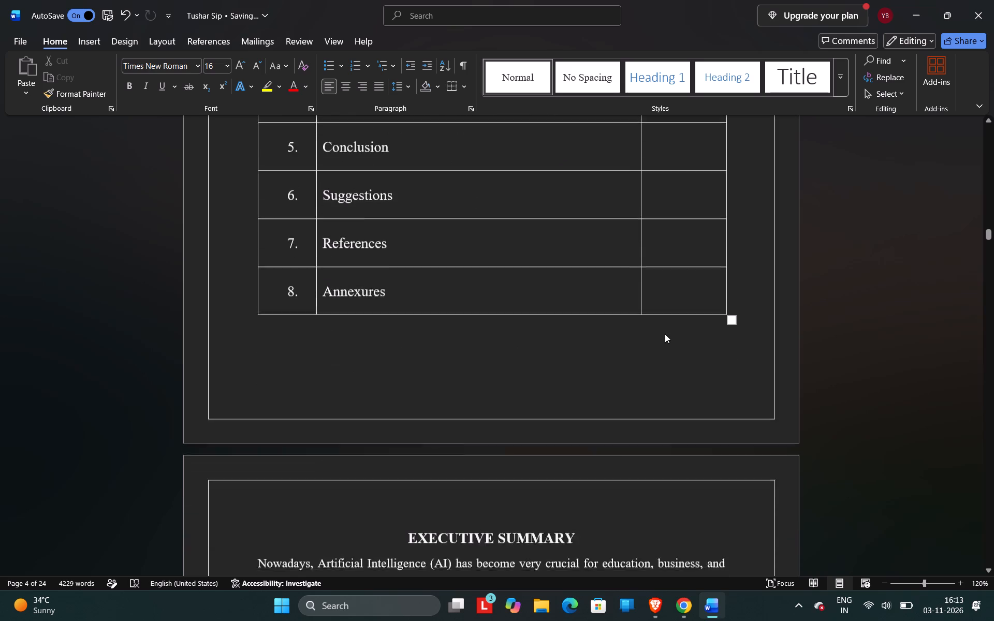
scroll(665, 334, down, 1)
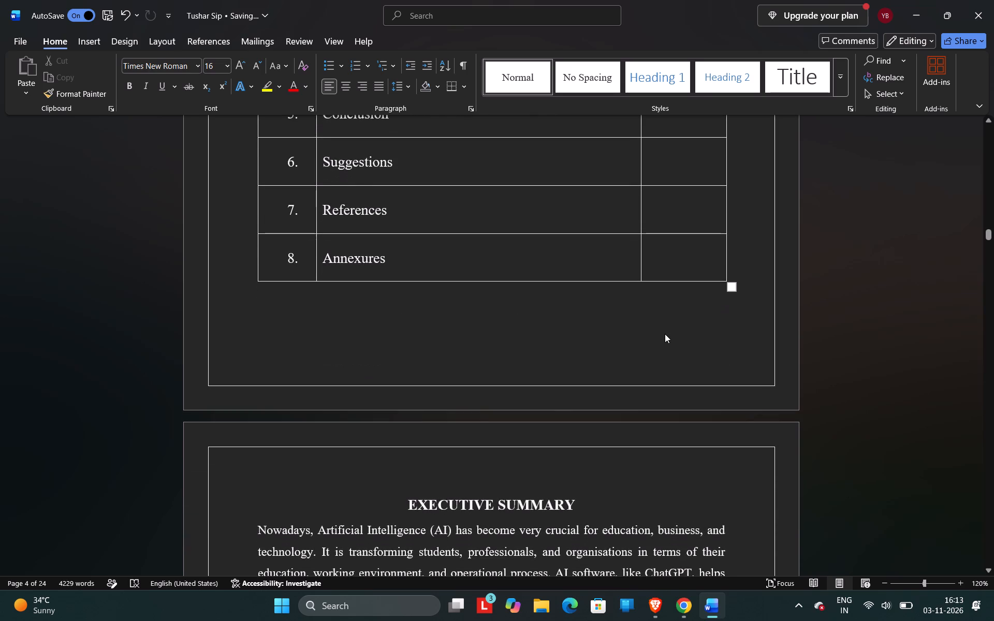
scroll(665, 334, down, 1)
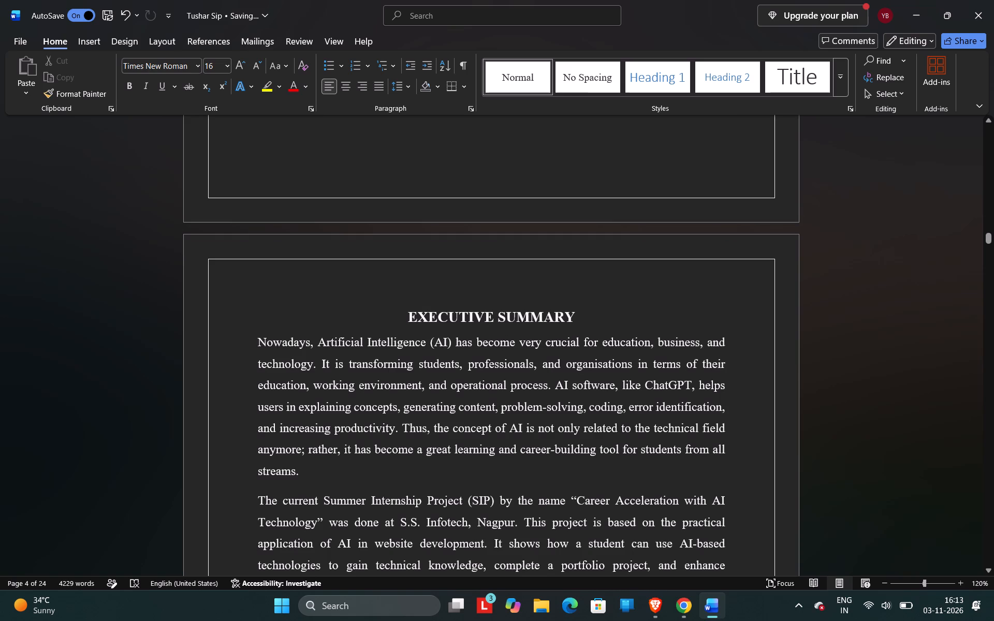
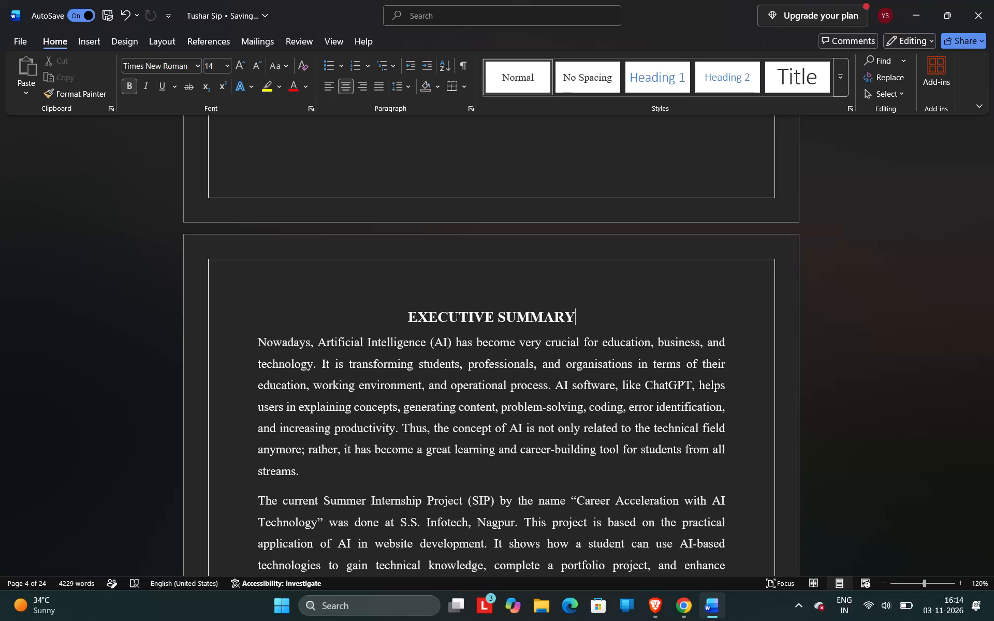
Recheck the index table, and look through the executive summary and introduction pages to find where the company profile begins.
scroll(665, 334, up, 1)
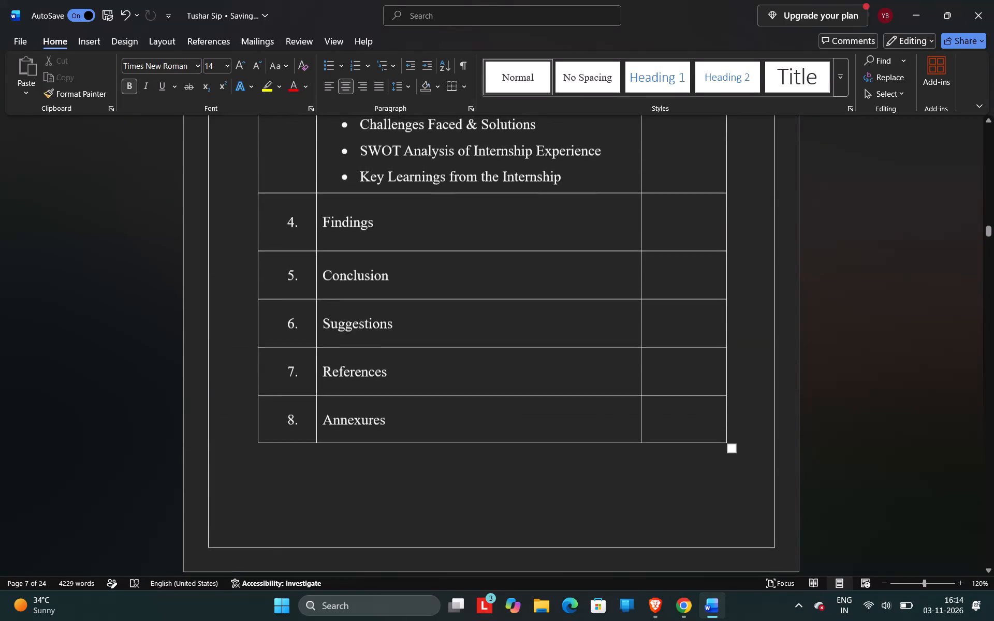
scroll(665, 334, up, 2)
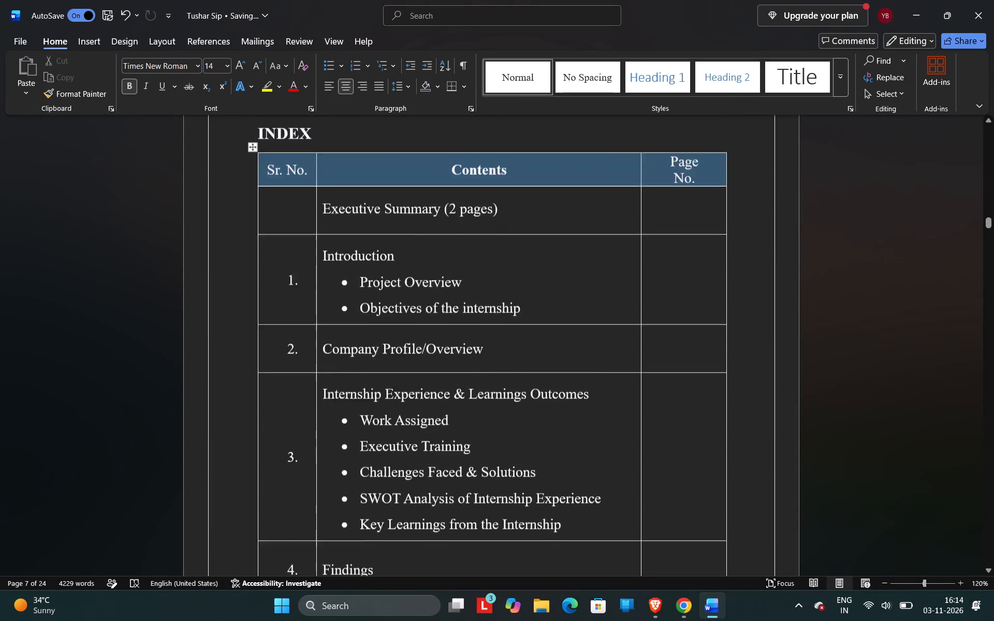
scroll(665, 334, up, 1)
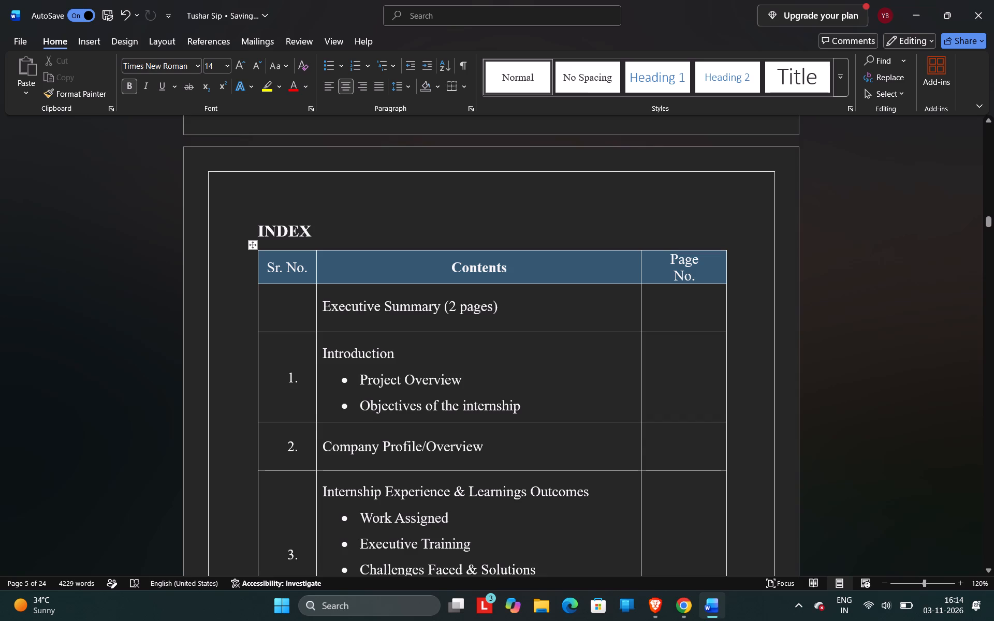
scroll(678, 299, down, 1)
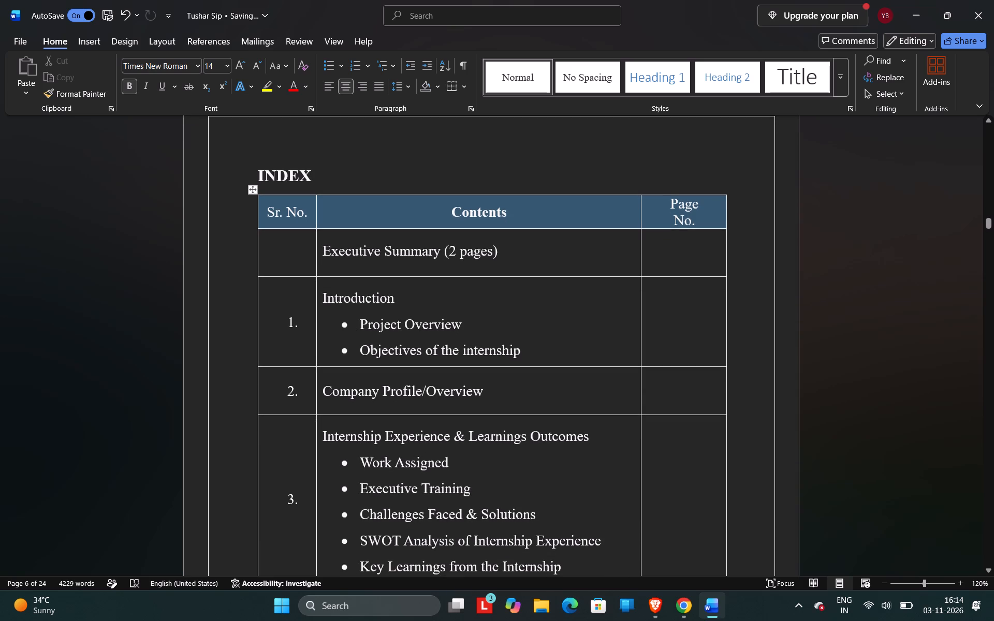
scroll(675, 254, down, 3)
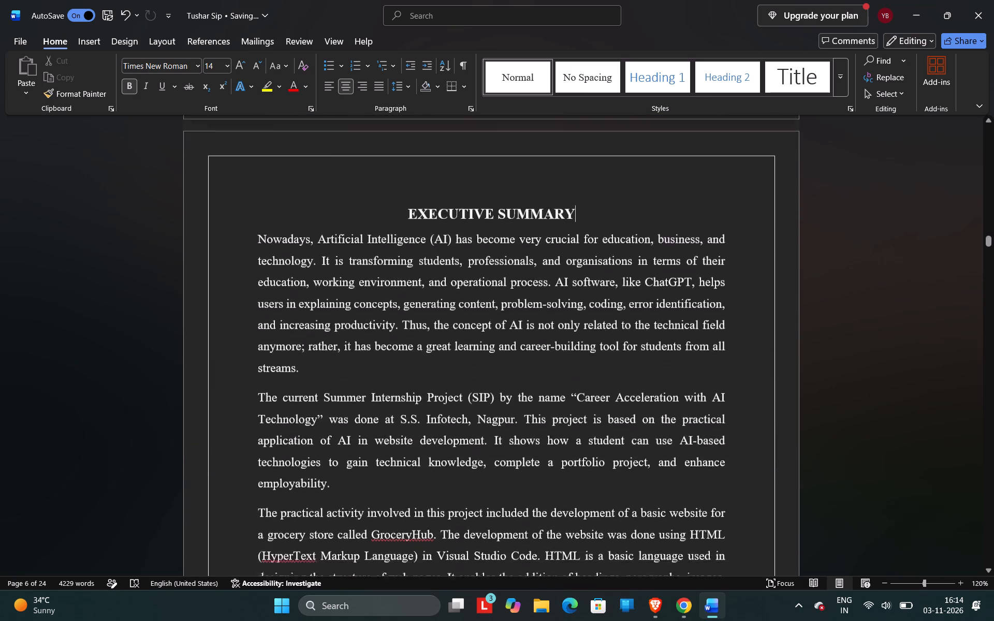
scroll(675, 254, down, 2)
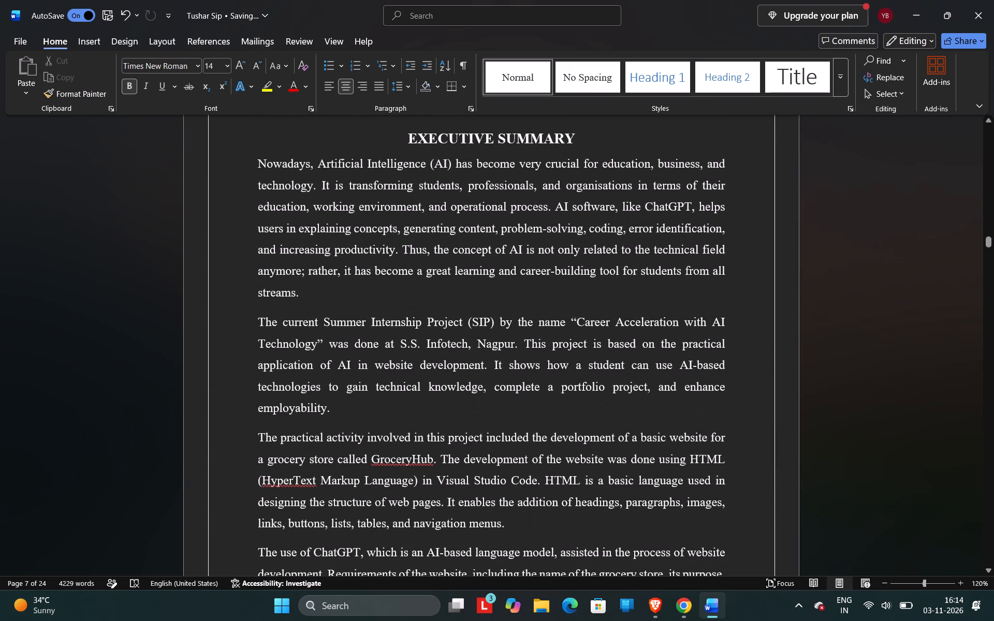
scroll(675, 254, down, 6)
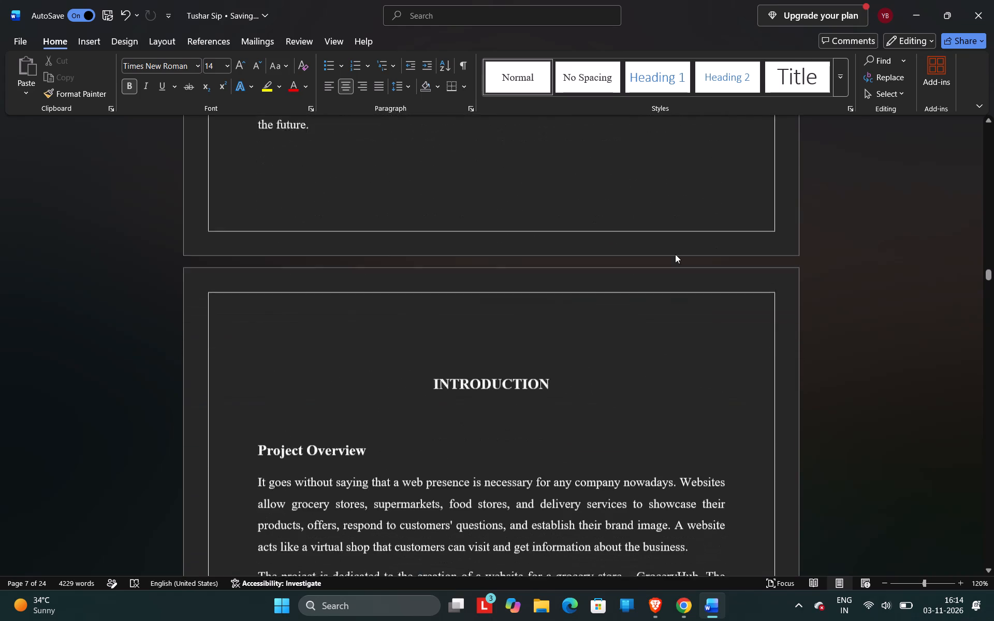
scroll(675, 254, down, 5)
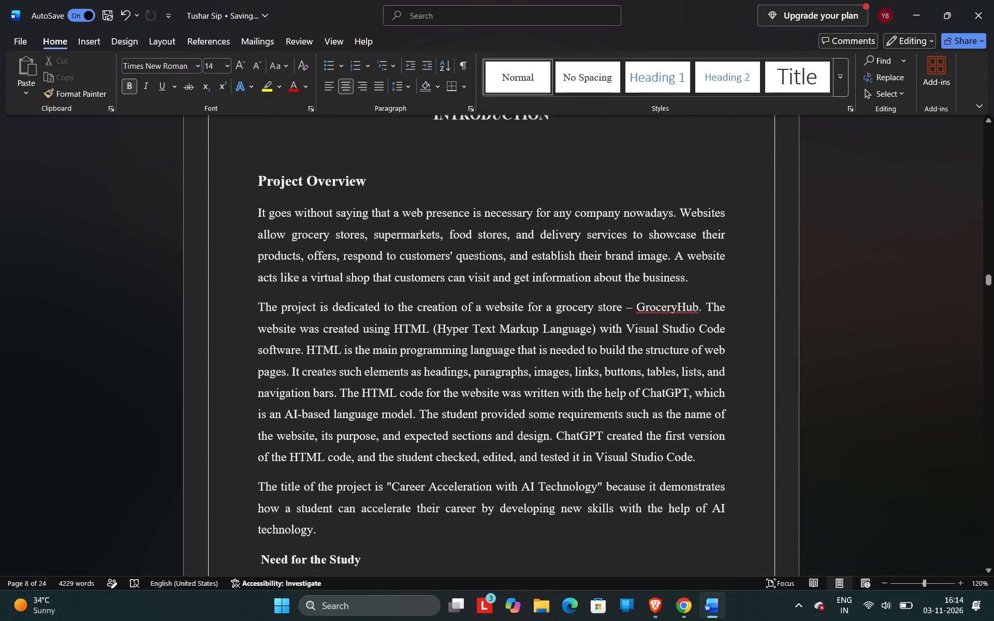
scroll(675, 254, down, 5)
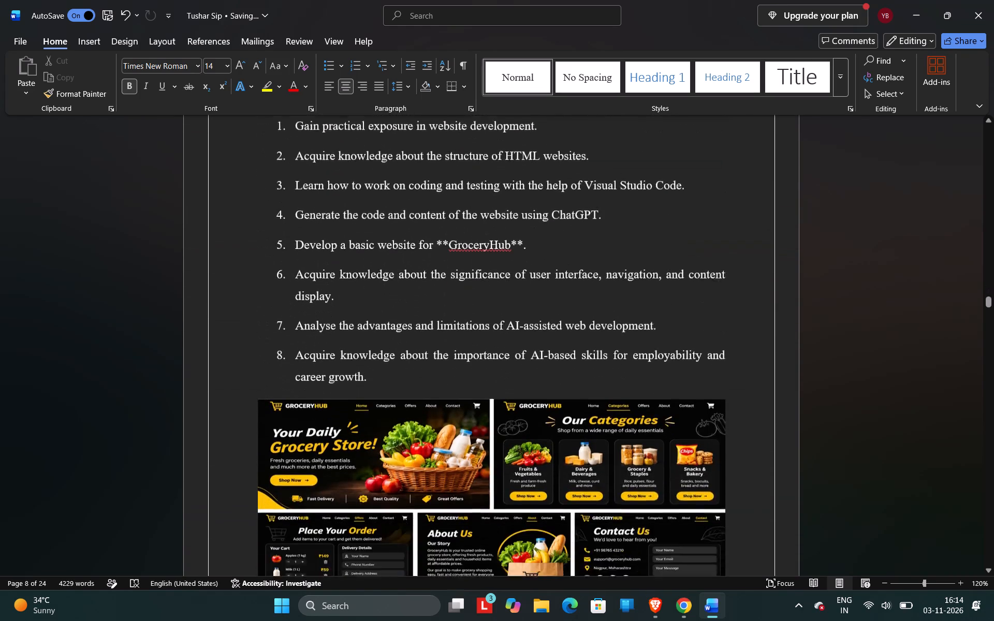
scroll(675, 254, down, 3)
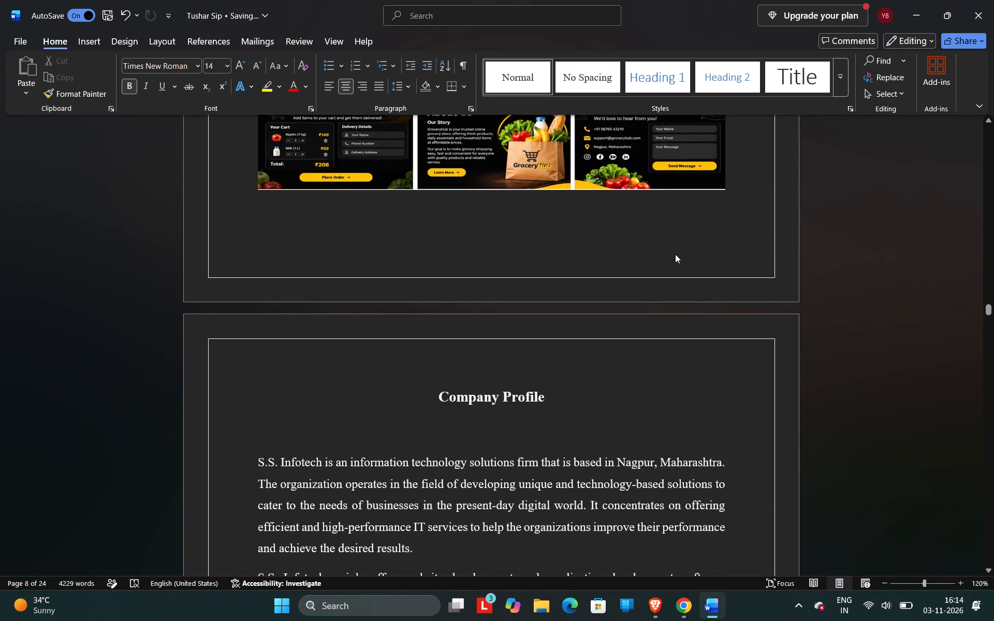
Return to the index table and enter page number 1 for the Introduction row.
scroll(675, 254, up, 5)
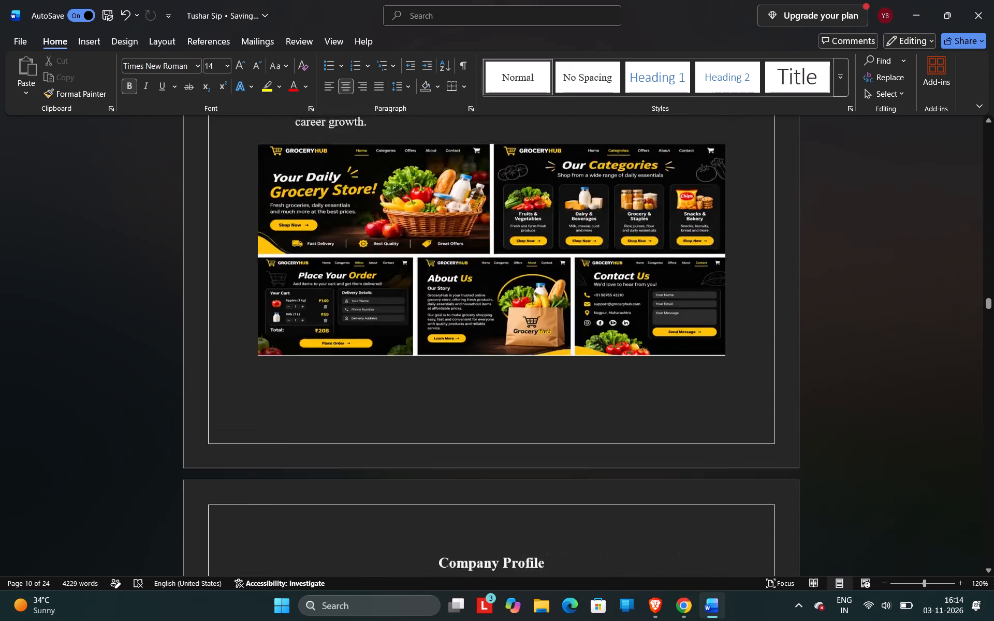
scroll(675, 254, up, 11)
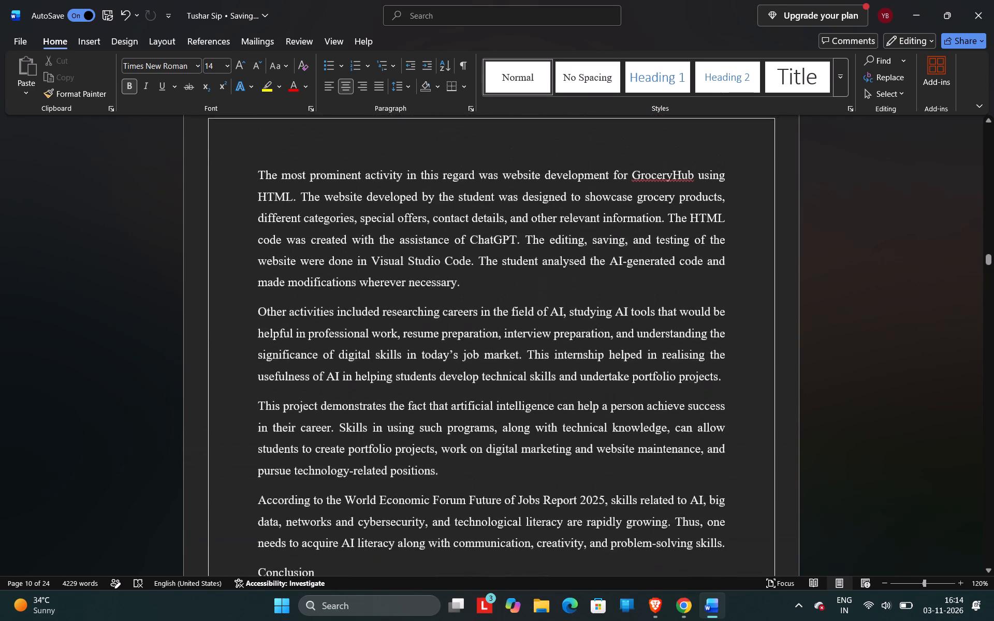
scroll(675, 254, up, 10)
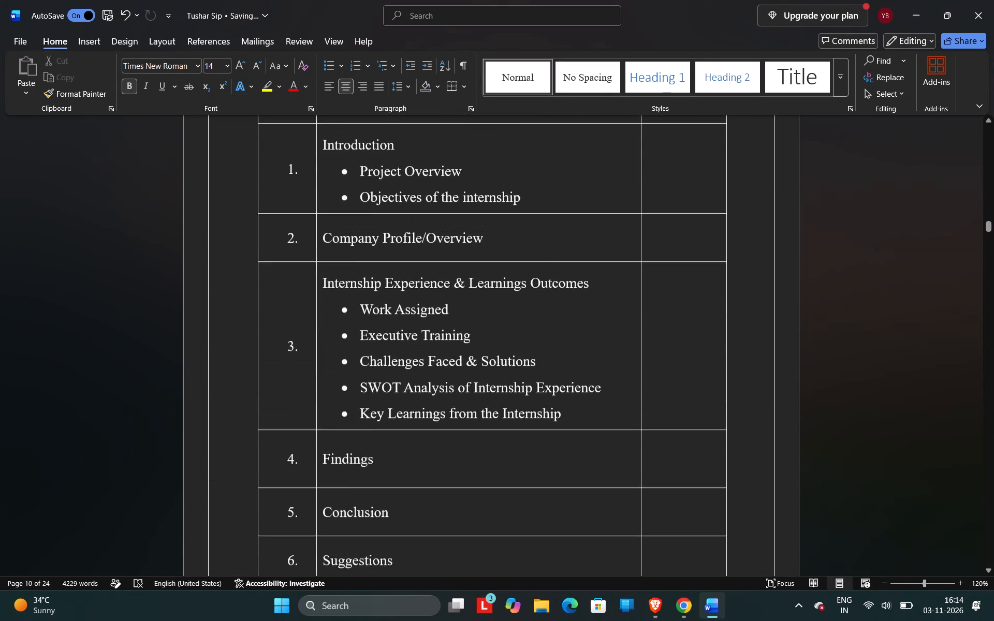
scroll(675, 254, up, 3)
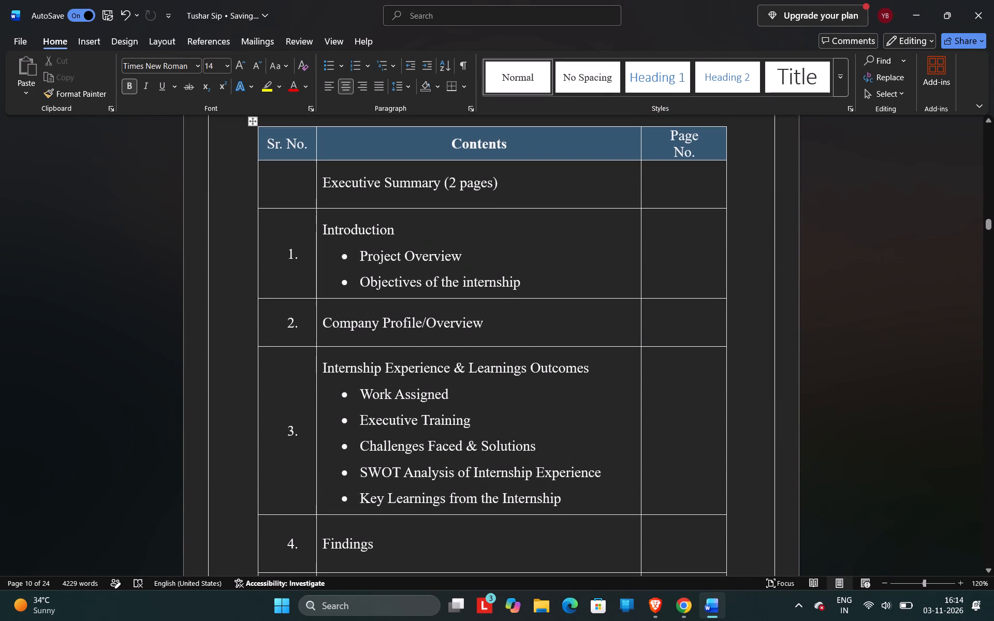
click(670, 250)
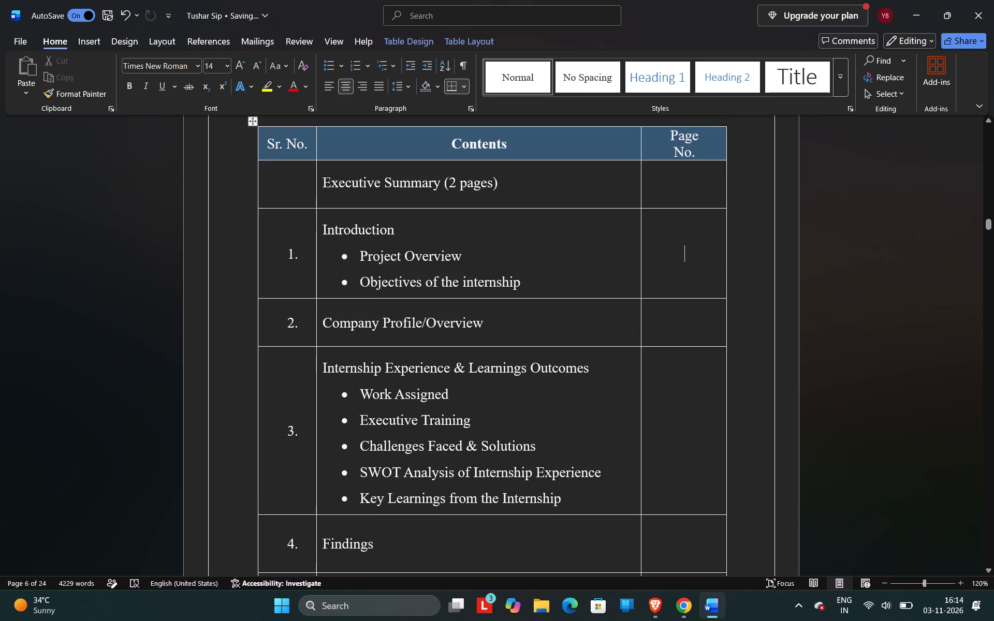
key(1)
Enter page number 3 for the Company Profile/Overview row of the index table.
scroll(674, 329, down, 1)
key(3)
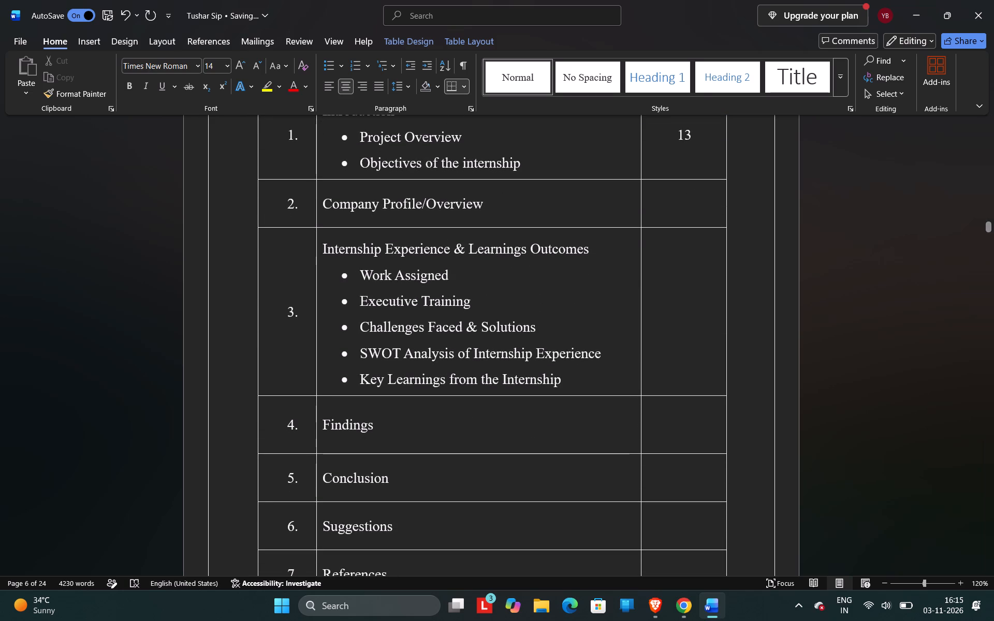
key(BackSpace)
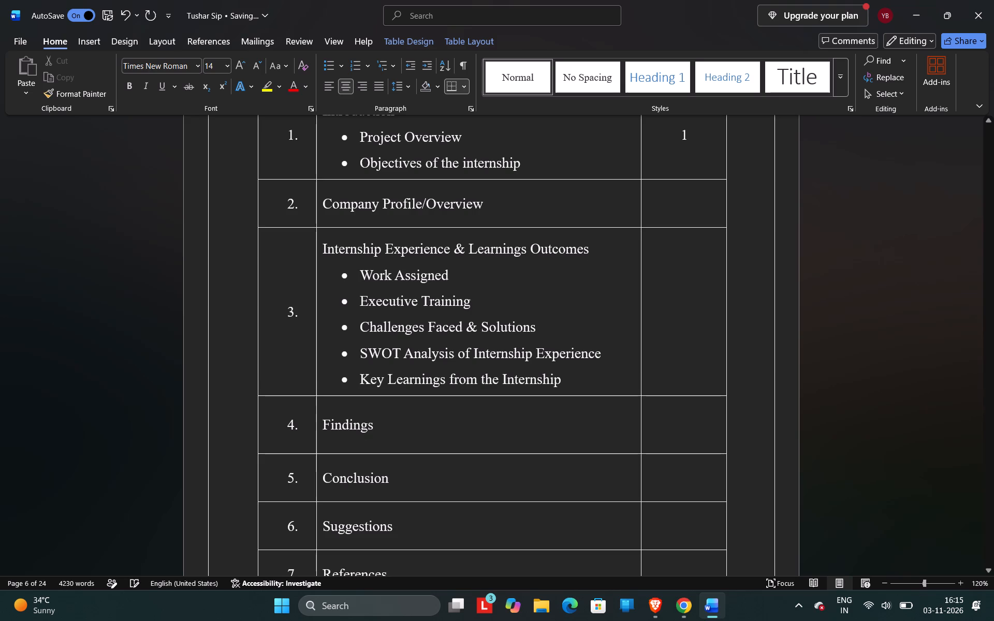
click(674, 217)
key(3)
Look through the pages after the index to find where the work and learning section of the internship starts.
click(681, 270)
scroll(681, 270, down, 7)
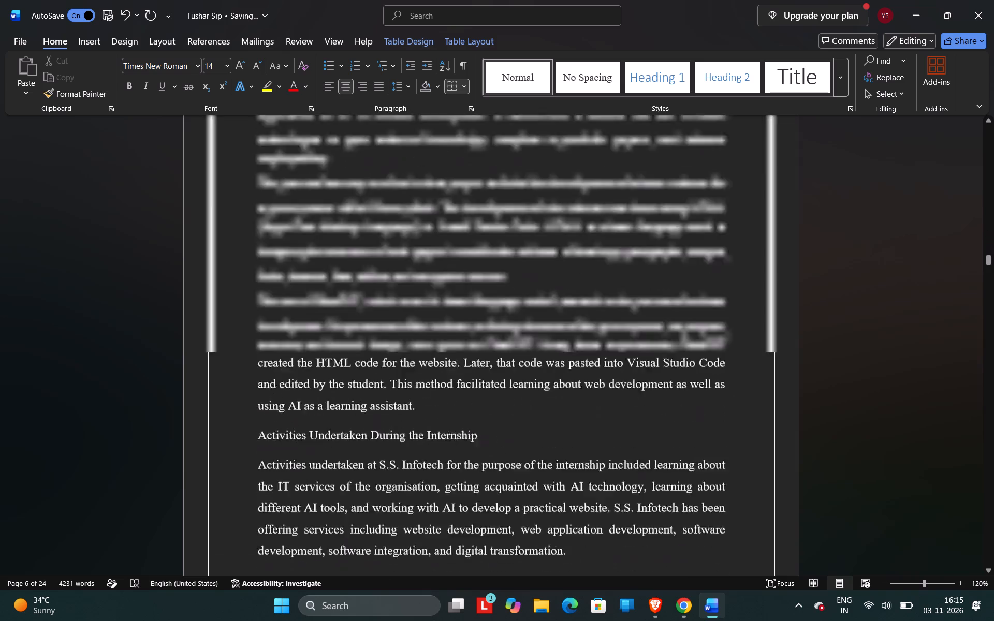
scroll(681, 270, down, 3)
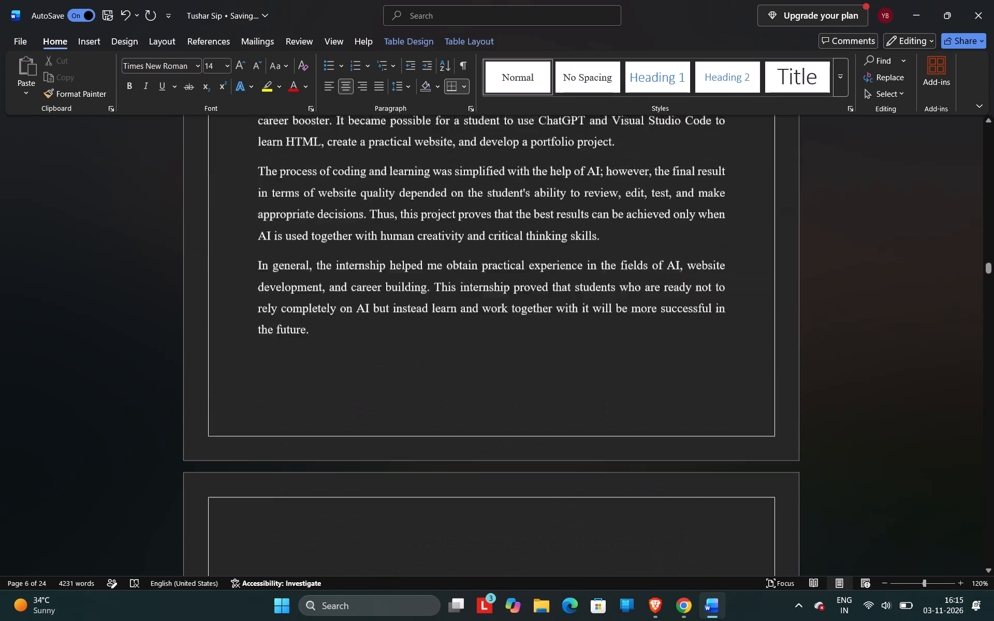
scroll(681, 270, down, 3)
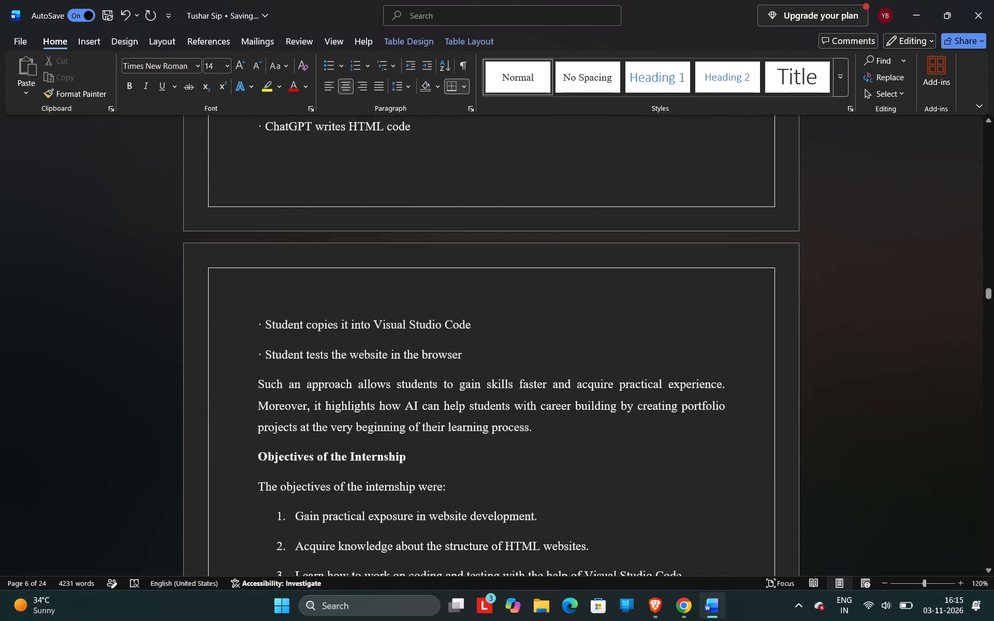
scroll(681, 270, down, 6)
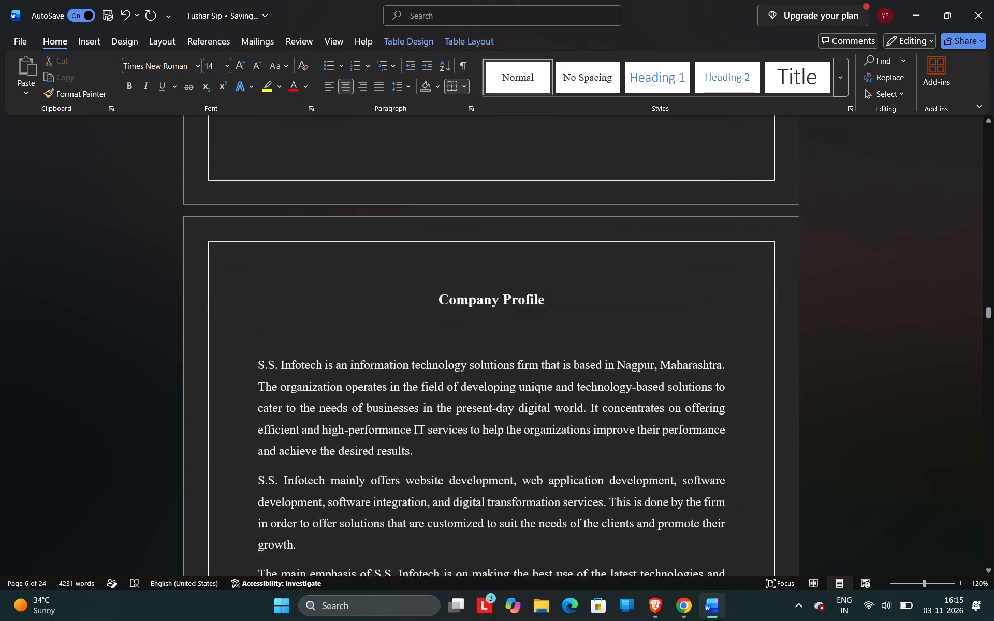
scroll(681, 270, down, 4)
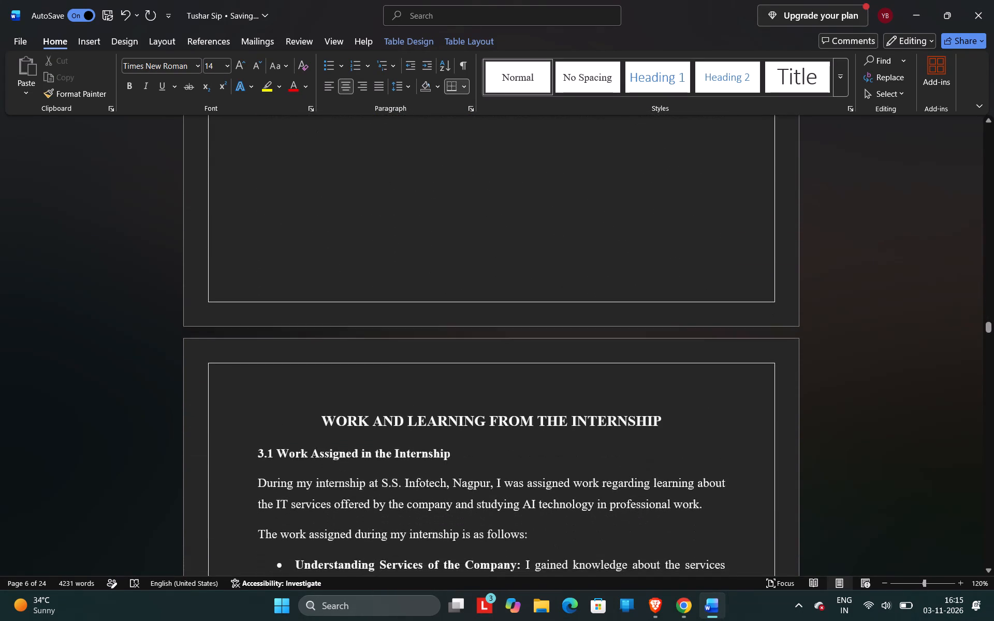
scroll(681, 270, down, 2)
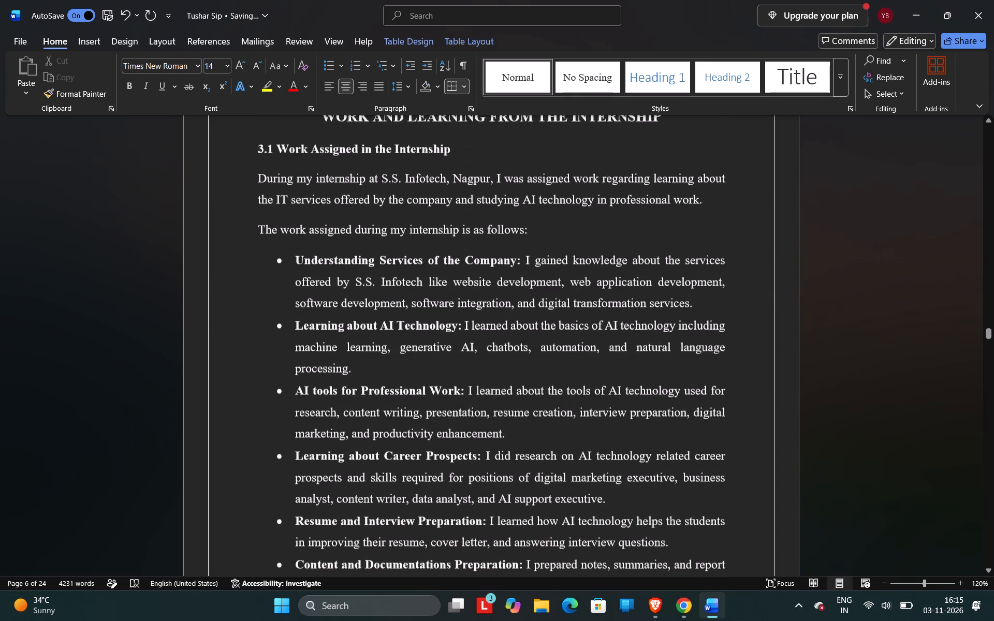
Return to the index table and enter page number 4 for the Internship Experience & Learnings Outcomes row.
scroll(681, 270, up, 5)
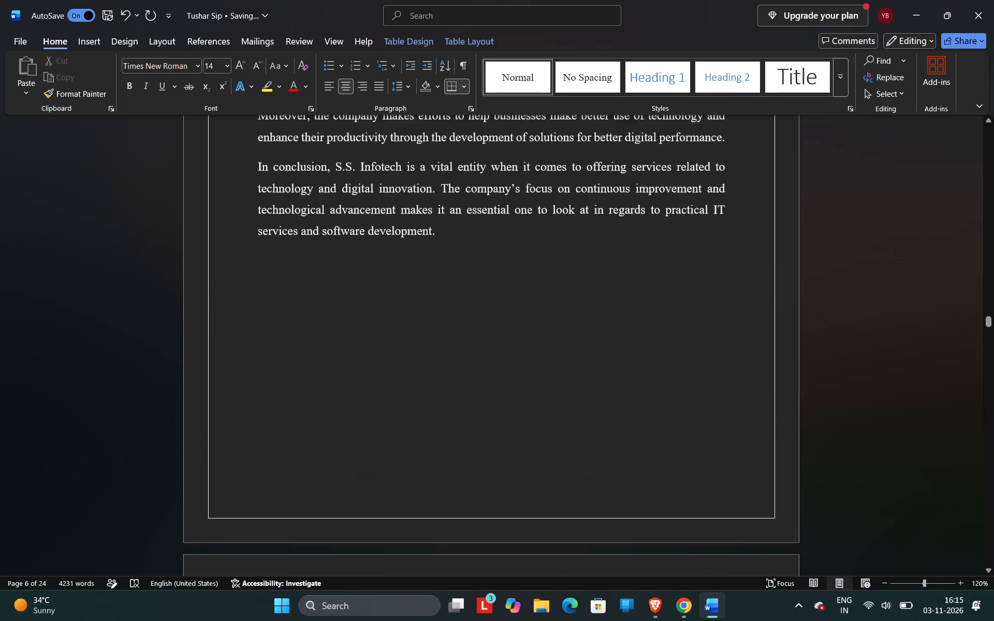
scroll(681, 270, up, 20)
scroll(681, 270, up, 4)
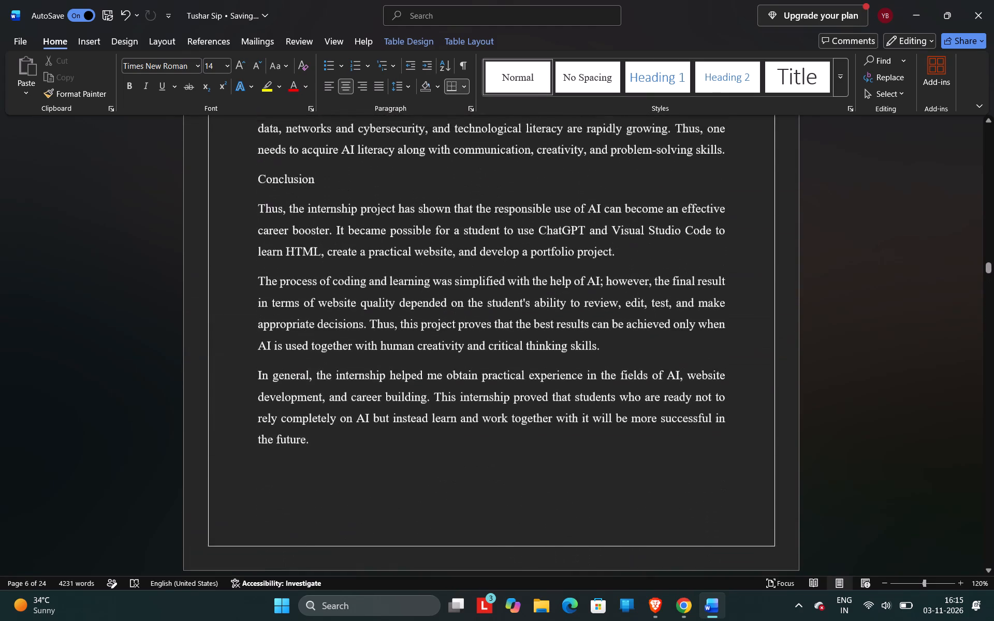
scroll(681, 270, up, 6)
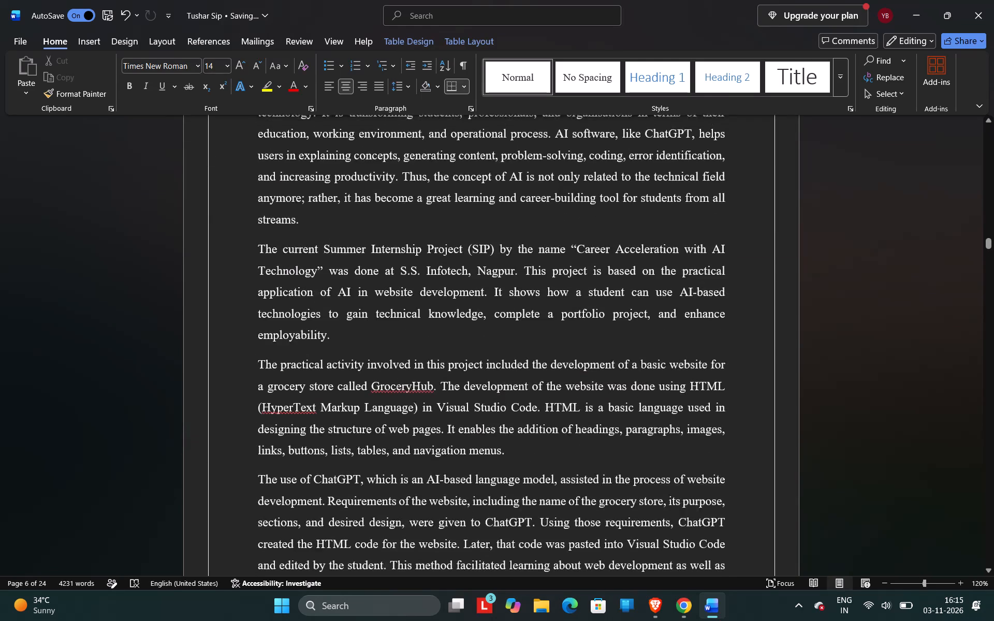
scroll(681, 270, up, 4)
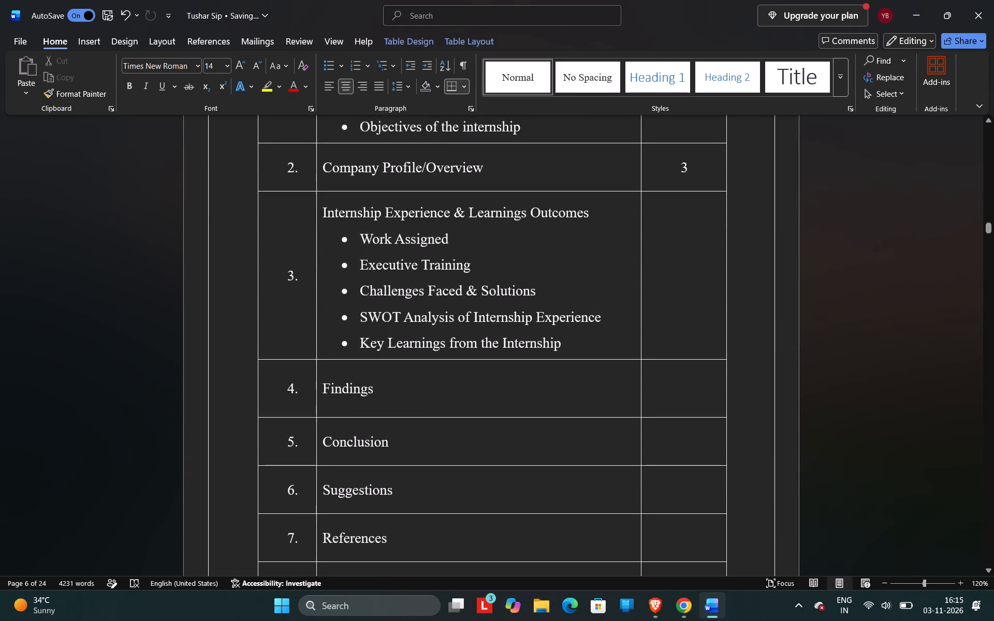
click(677, 264)
key(4)
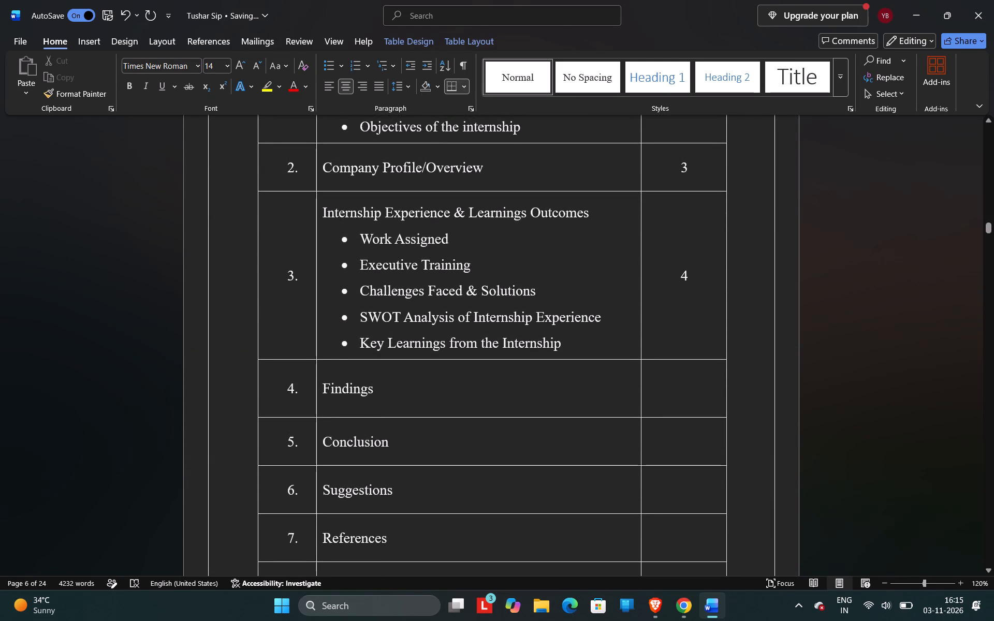
Check the pages between the index and the Company Profile section, and go back to the index table.
scroll(766, 301, down, 17)
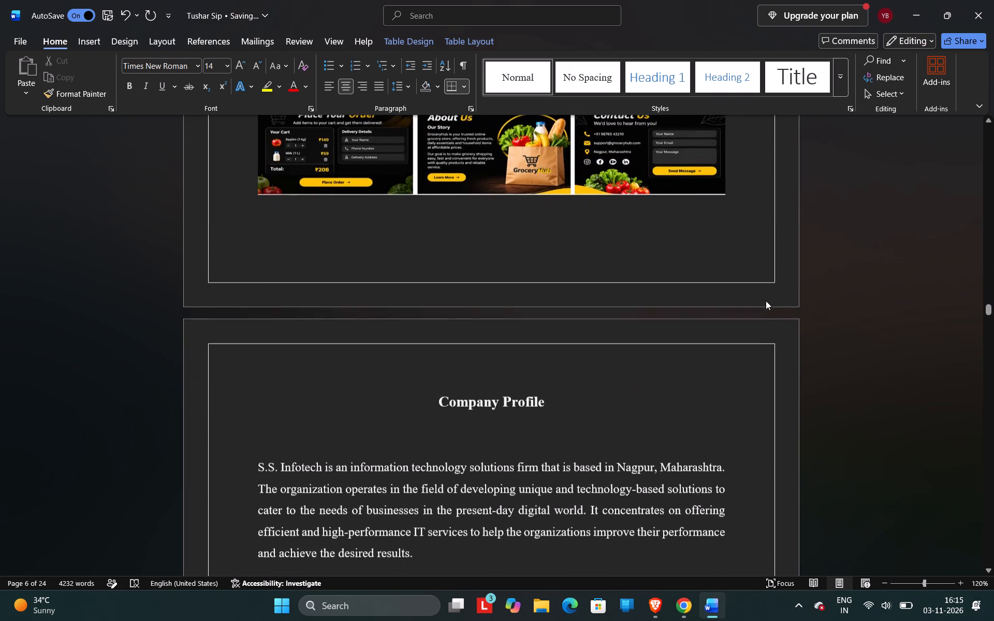
scroll(766, 301, down, 1)
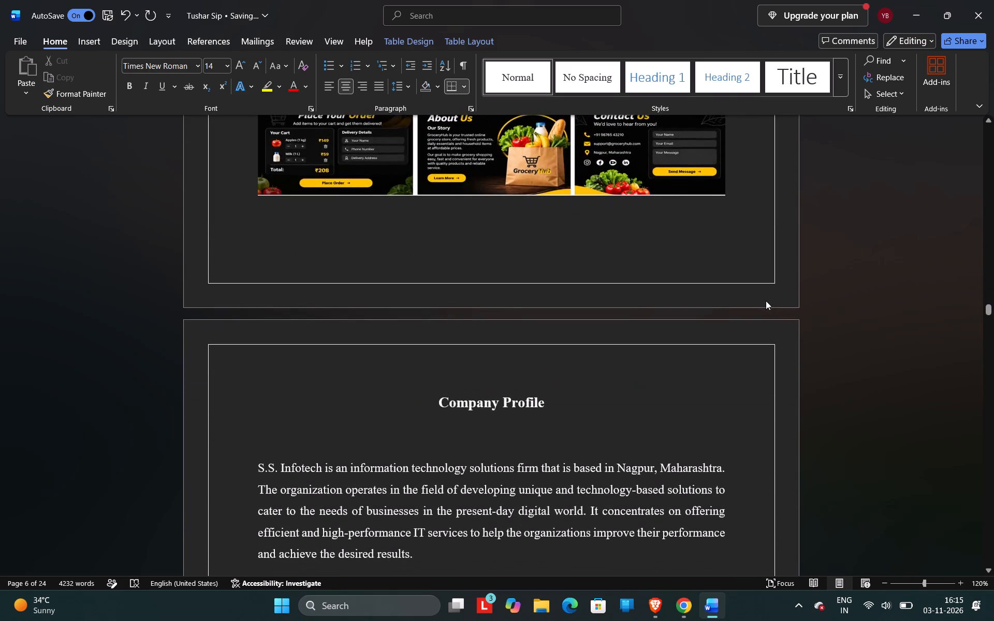
scroll(766, 301, up, 1)
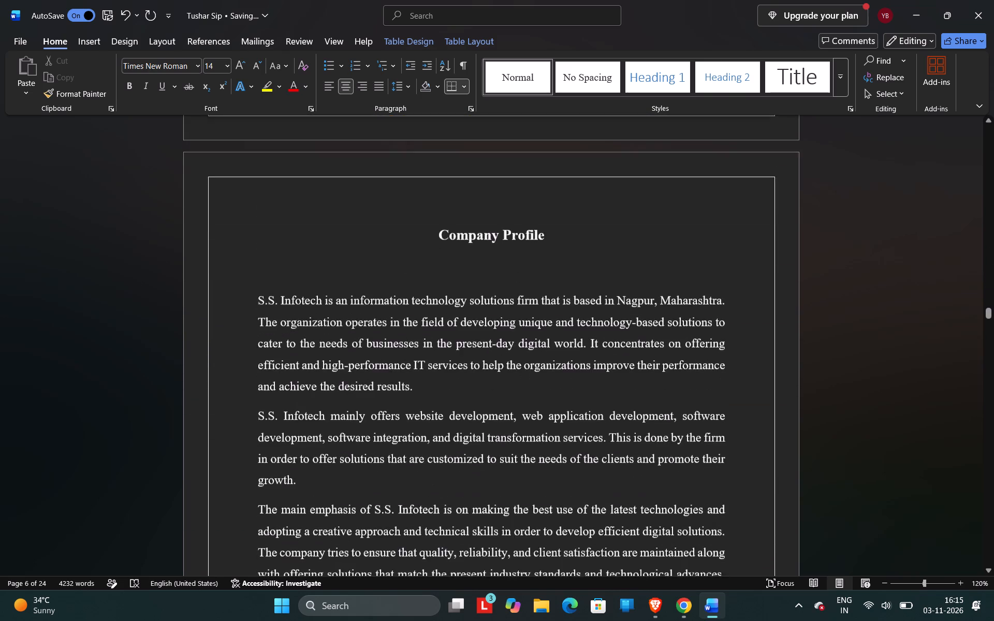
scroll(766, 301, up, 7)
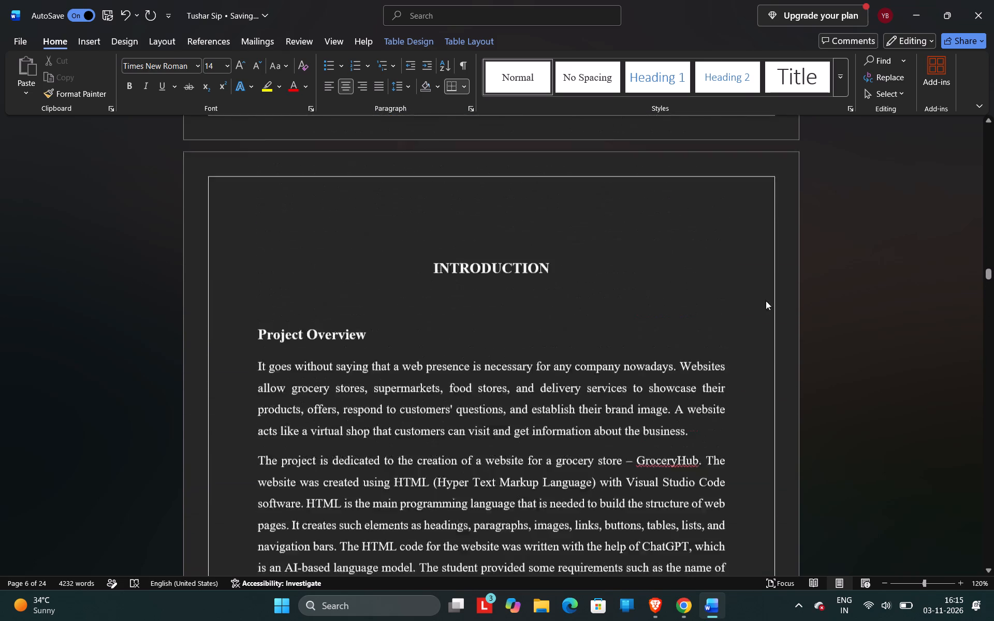
scroll(766, 301, up, 11)
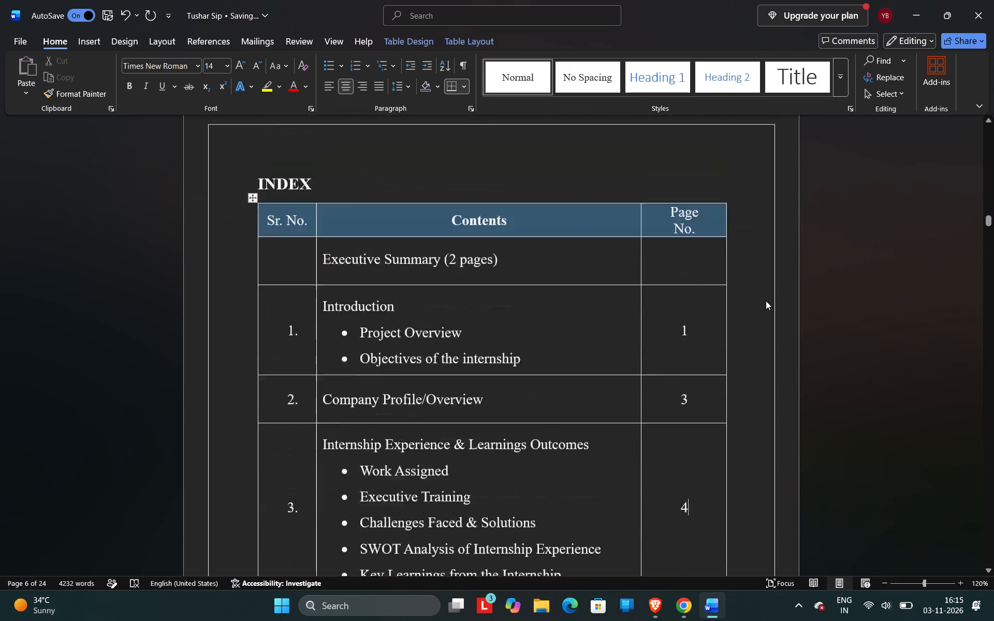
scroll(766, 301, up, 1)
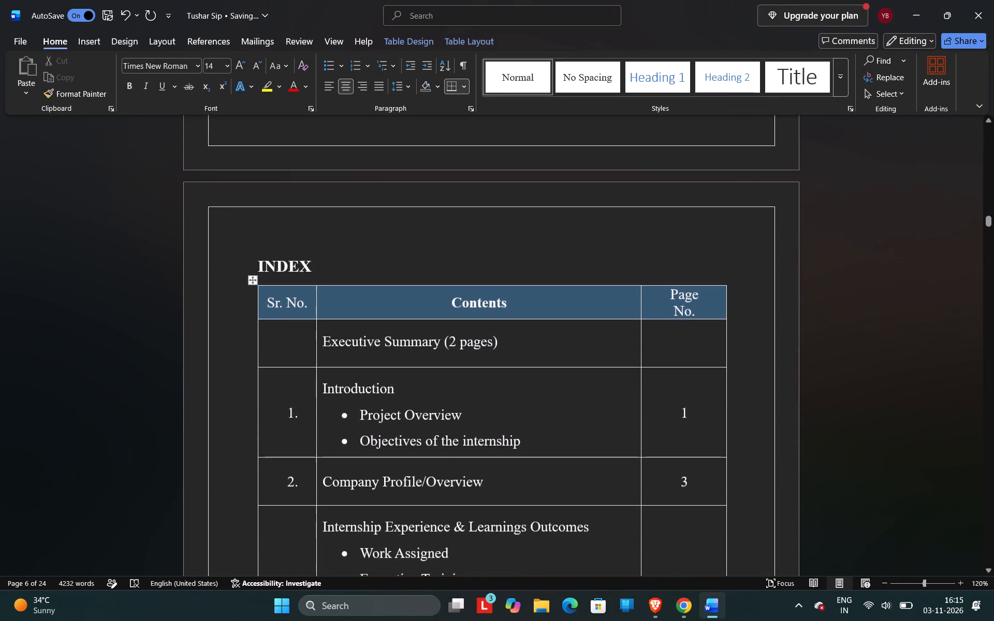
scroll(766, 301, up, 1)
Look through the pages from the Introduction through the internship sections to find where the Findings section starts.
scroll(766, 301, down, 6)
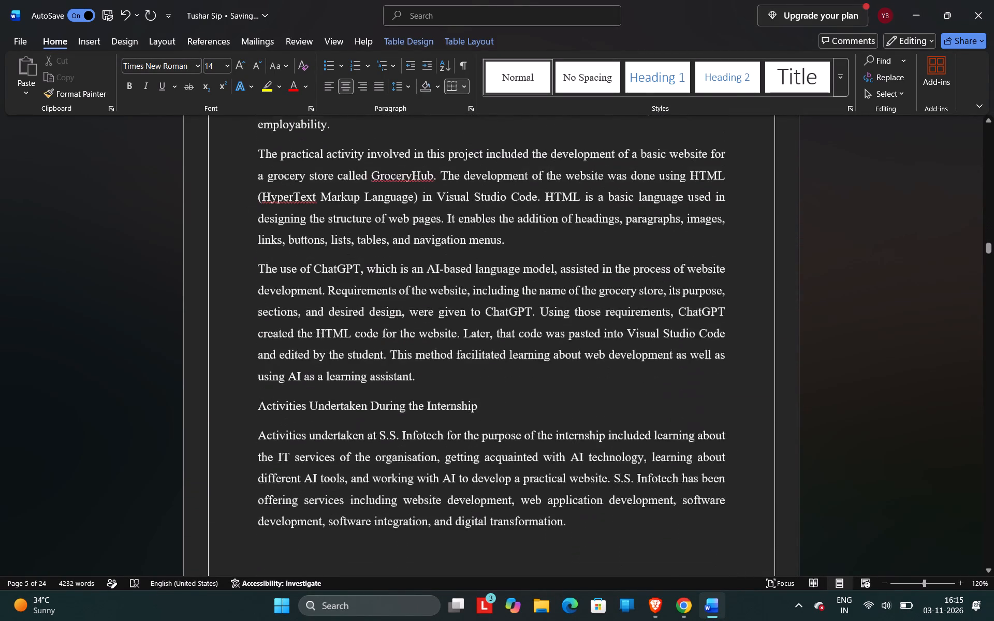
scroll(766, 301, down, 10)
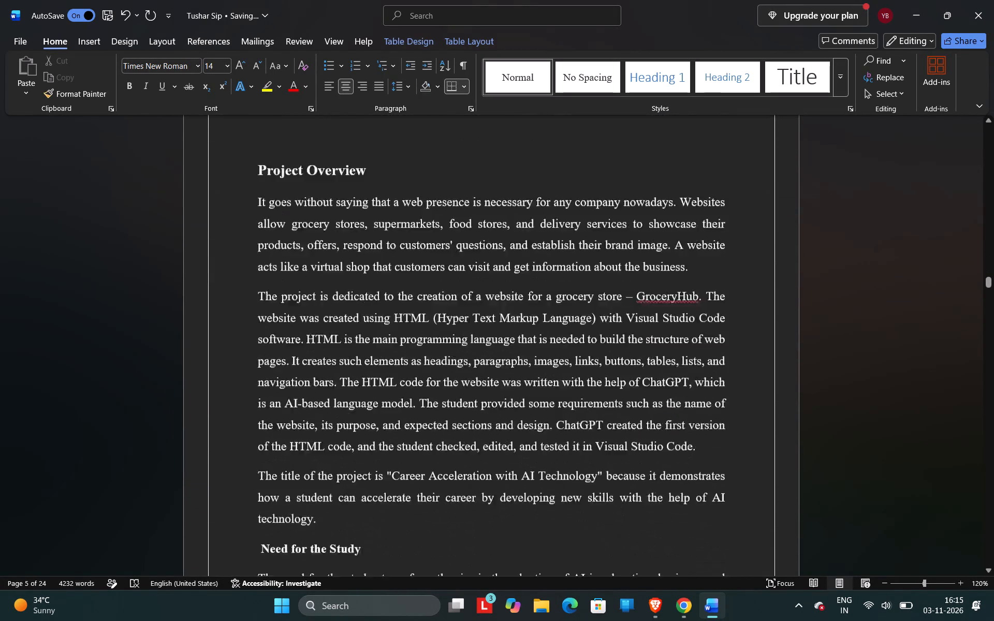
scroll(766, 301, down, 9)
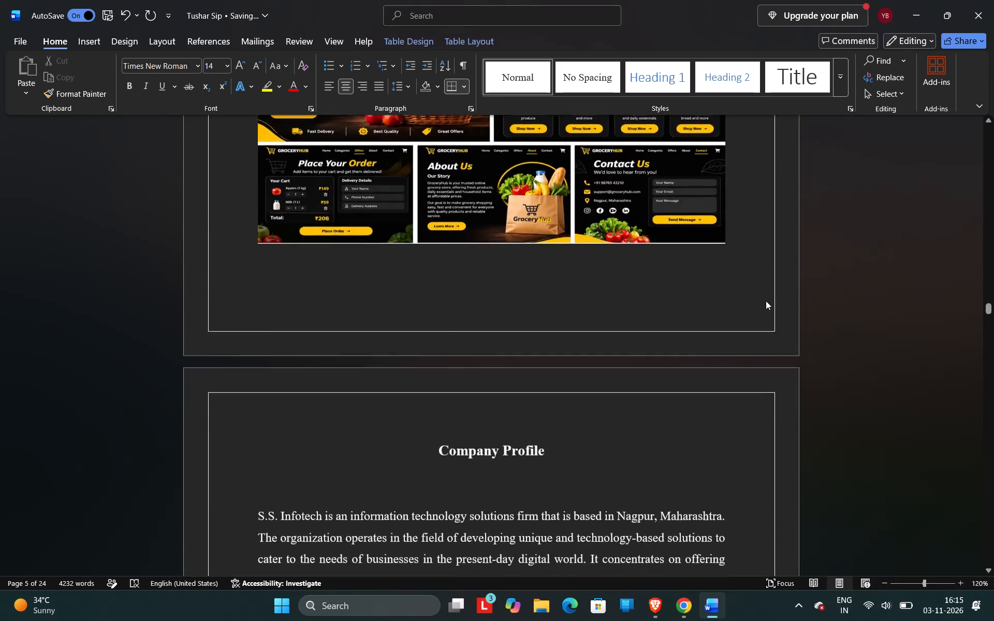
scroll(766, 301, down, 8)
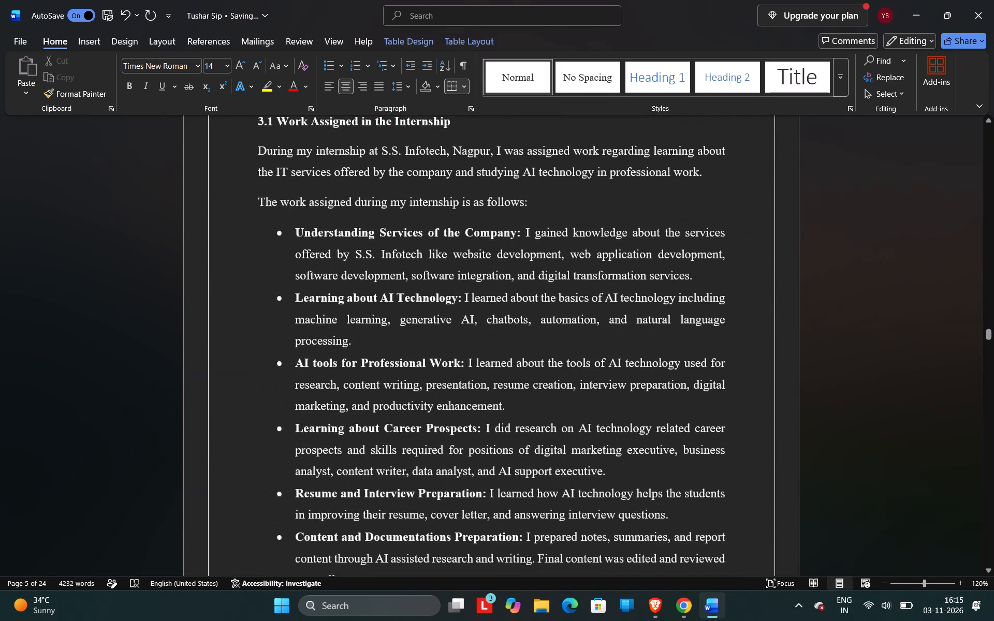
scroll(766, 301, down, 6)
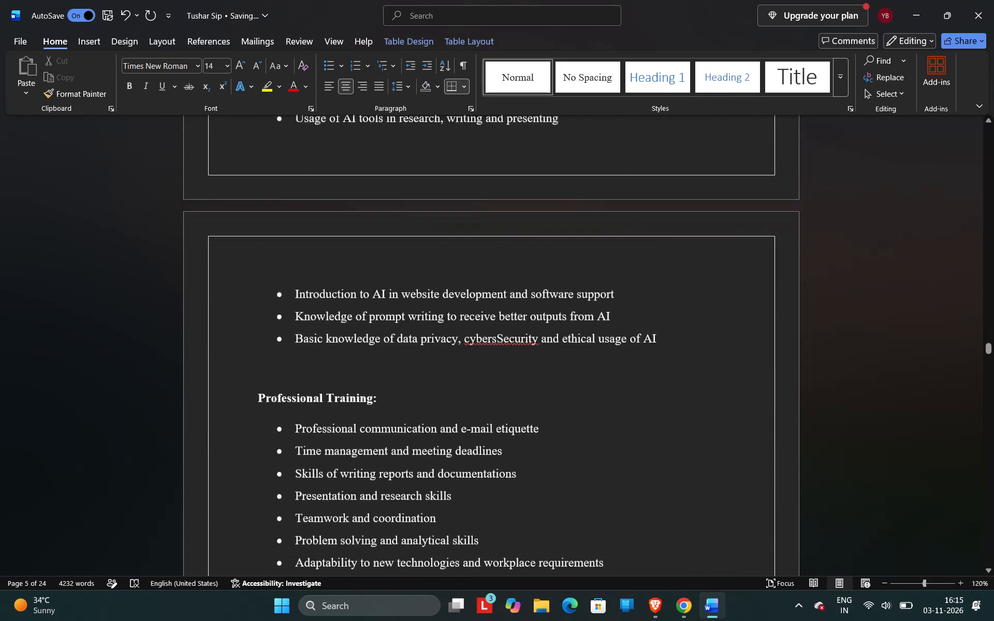
scroll(766, 301, down, 5)
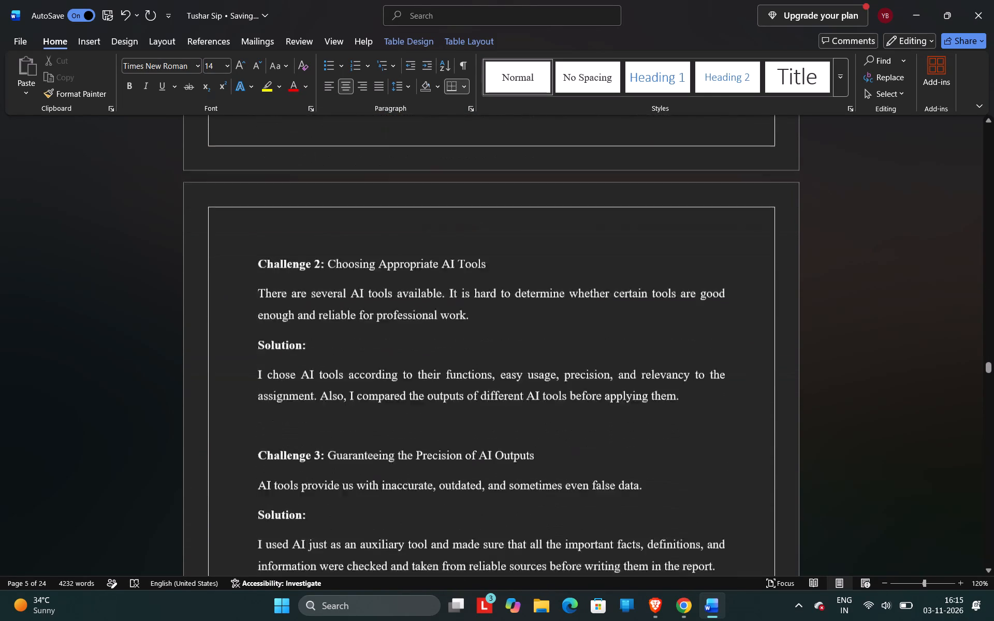
scroll(766, 301, down, 6)
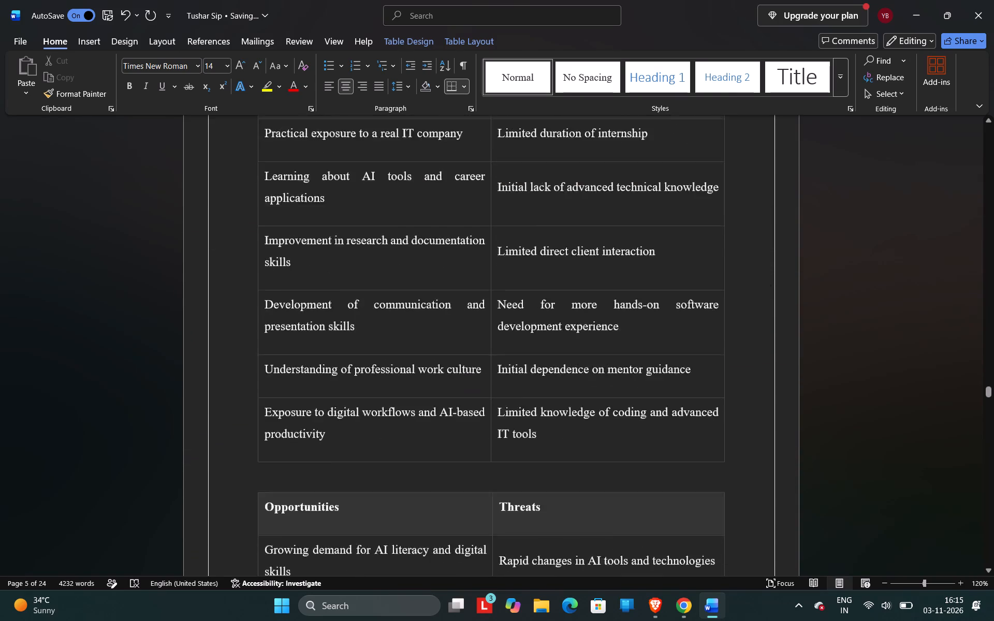
scroll(766, 301, down, 5)
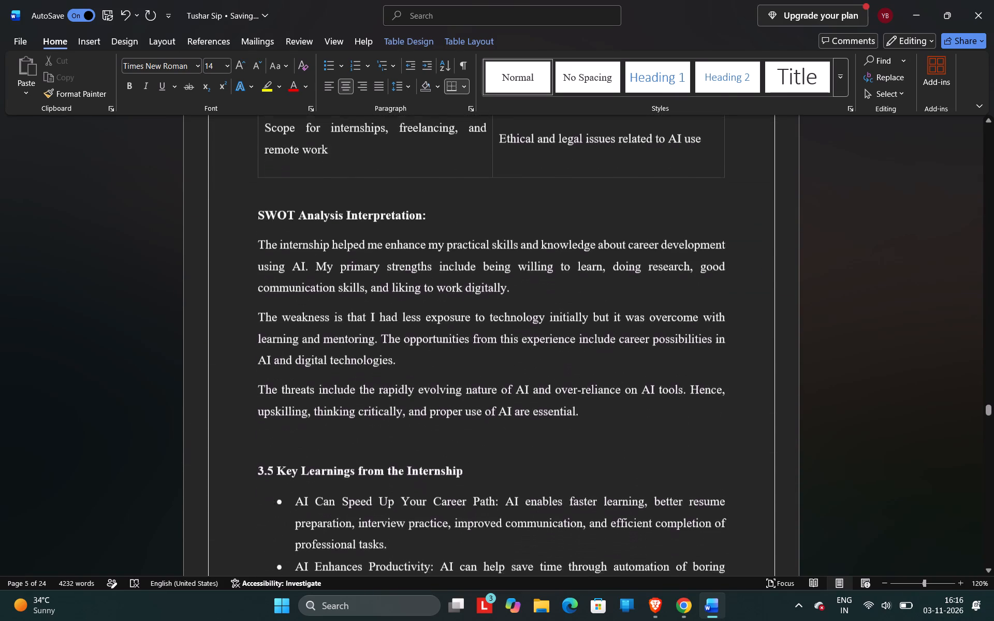
scroll(766, 301, down, 5)
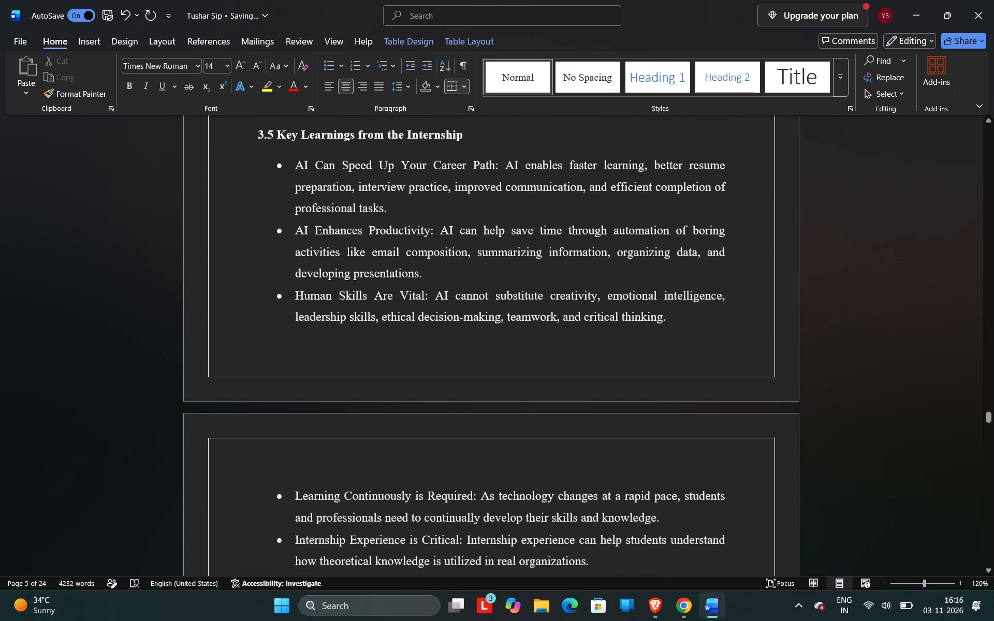
scroll(766, 301, down, 3)
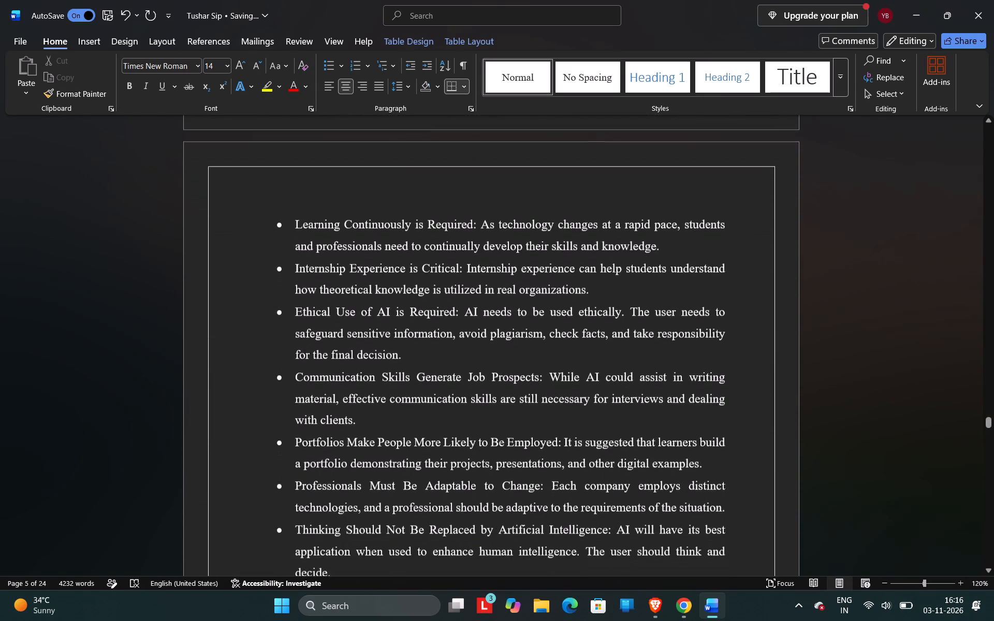
scroll(766, 301, down, 3)
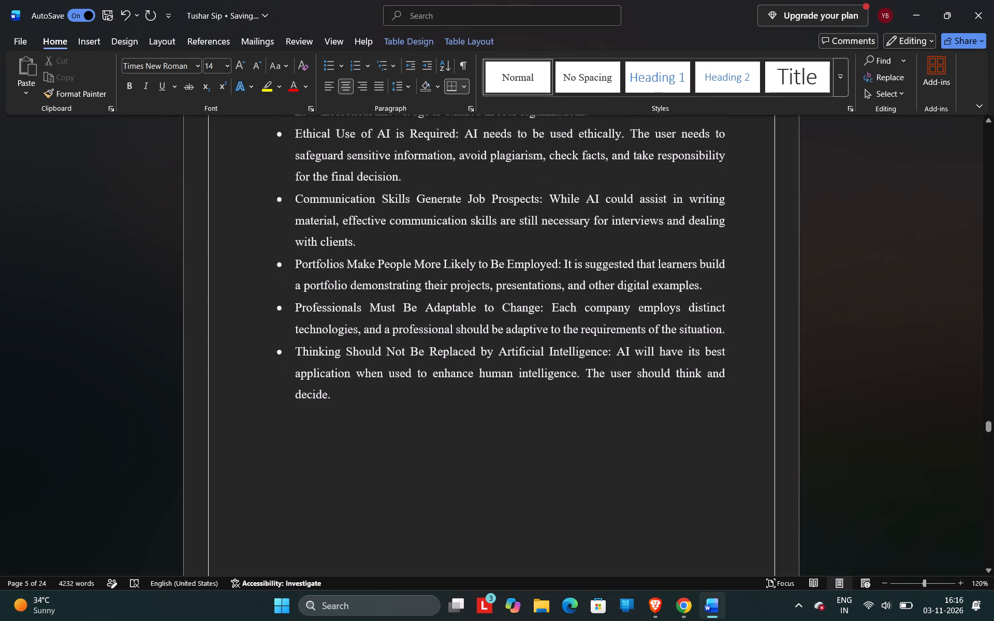
scroll(766, 301, down, 3)
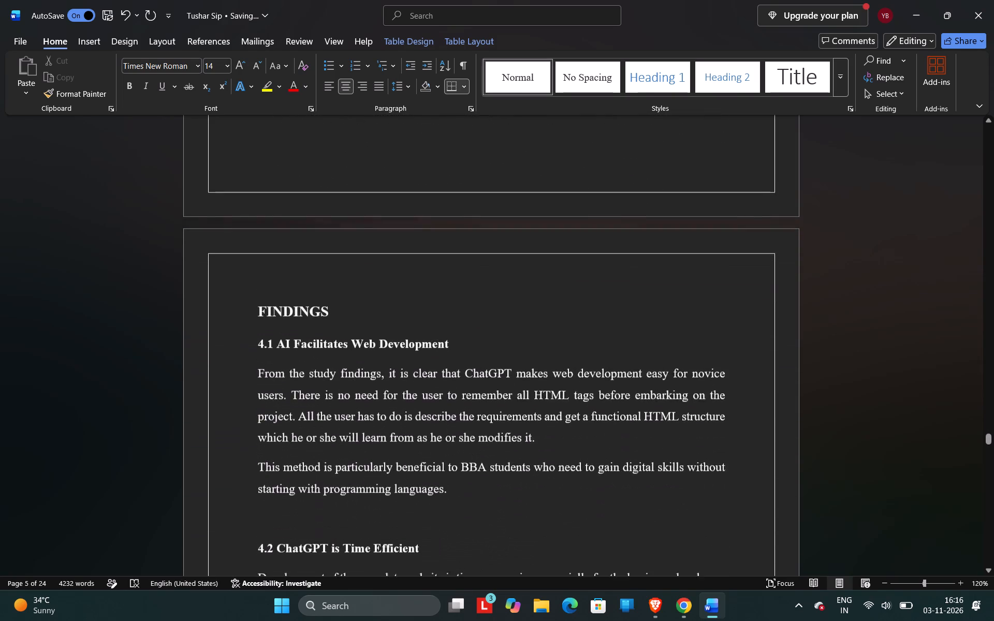
scroll(766, 301, down, 1)
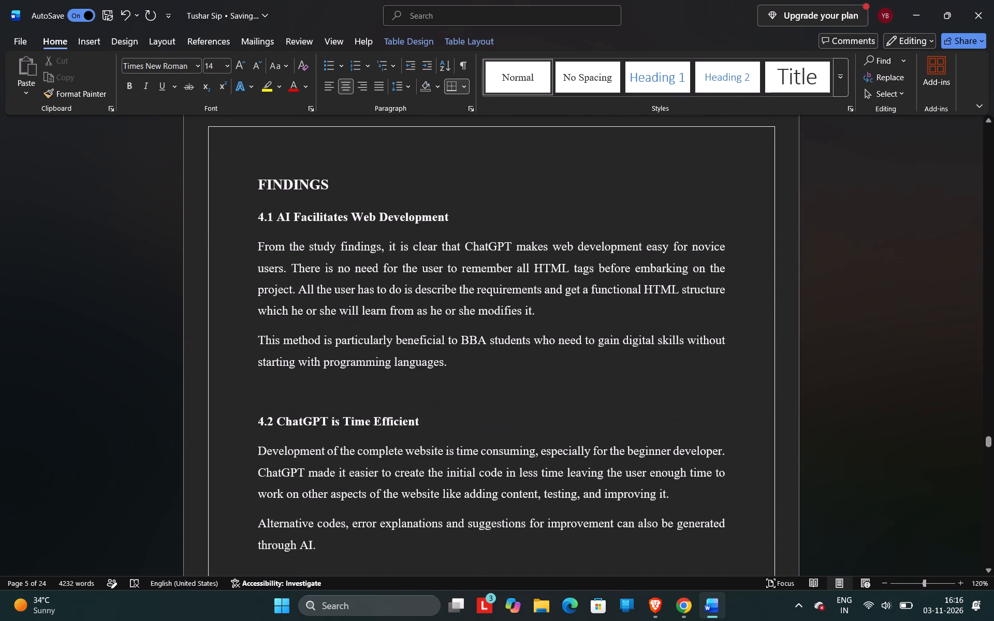
scroll(766, 301, down, 1)
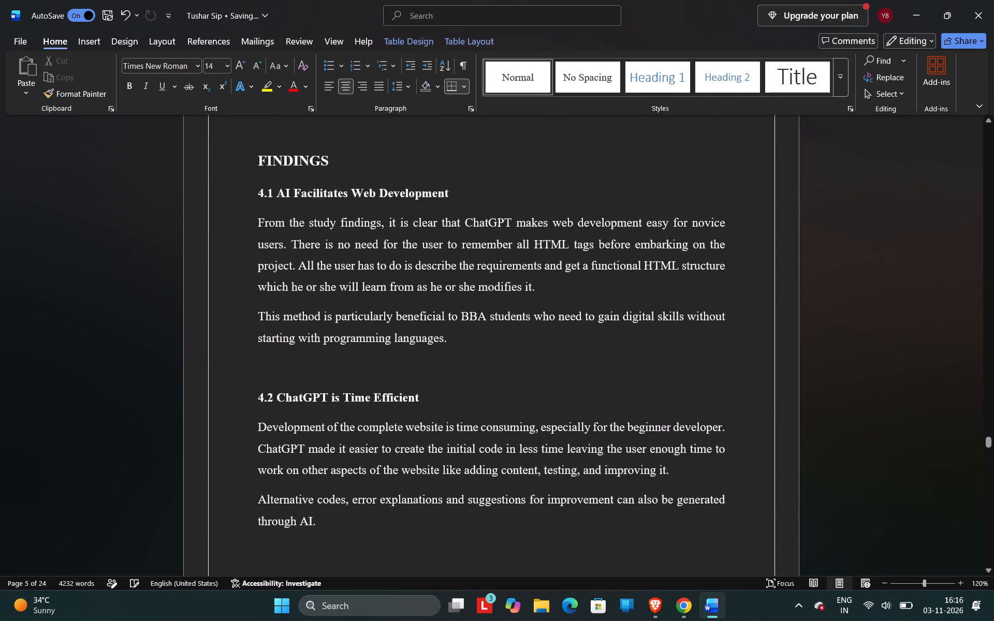
Return to the index table and enter page number 10 for the Findings row.
scroll(766, 301, up, 17)
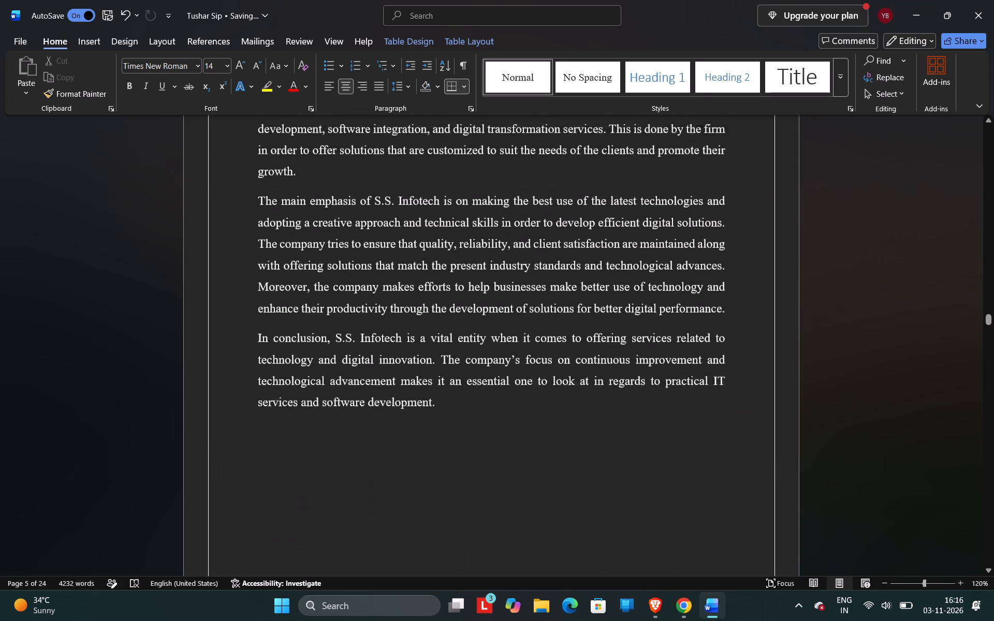
scroll(766, 301, up, 11)
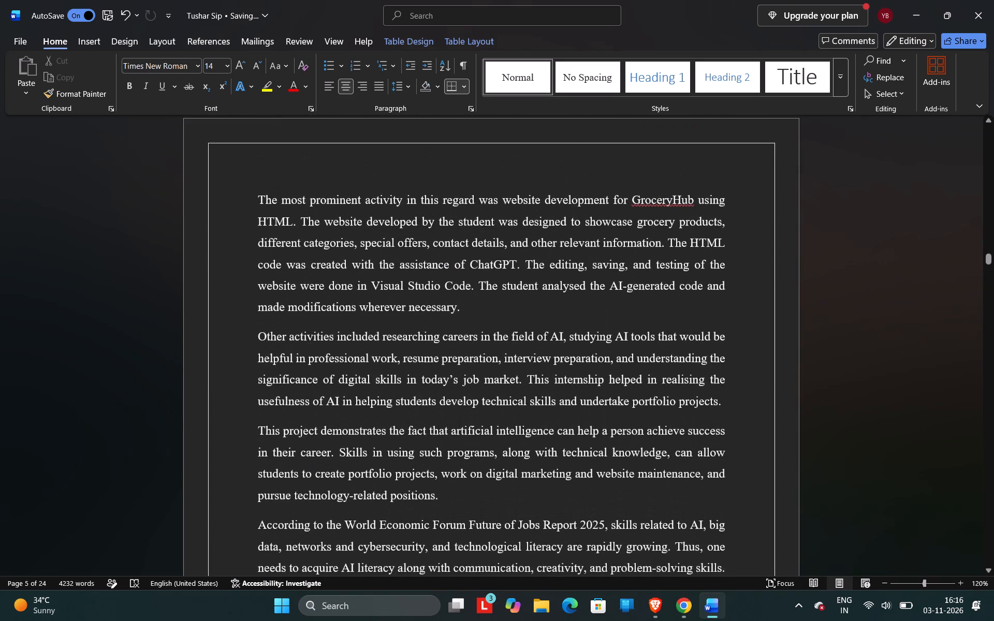
scroll(766, 301, up, 8)
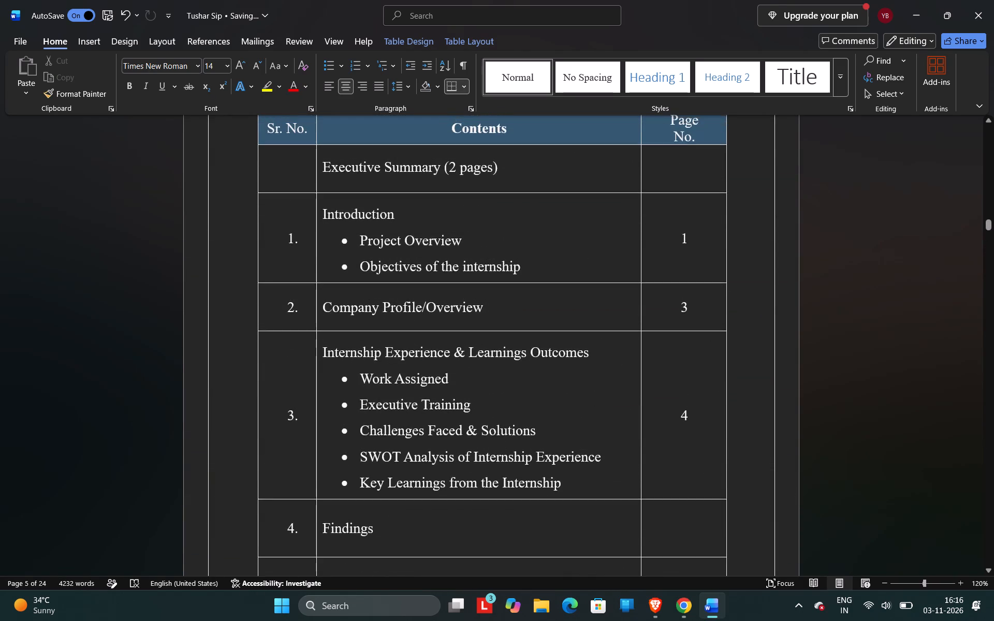
scroll(766, 301, down, 1)
click(681, 421)
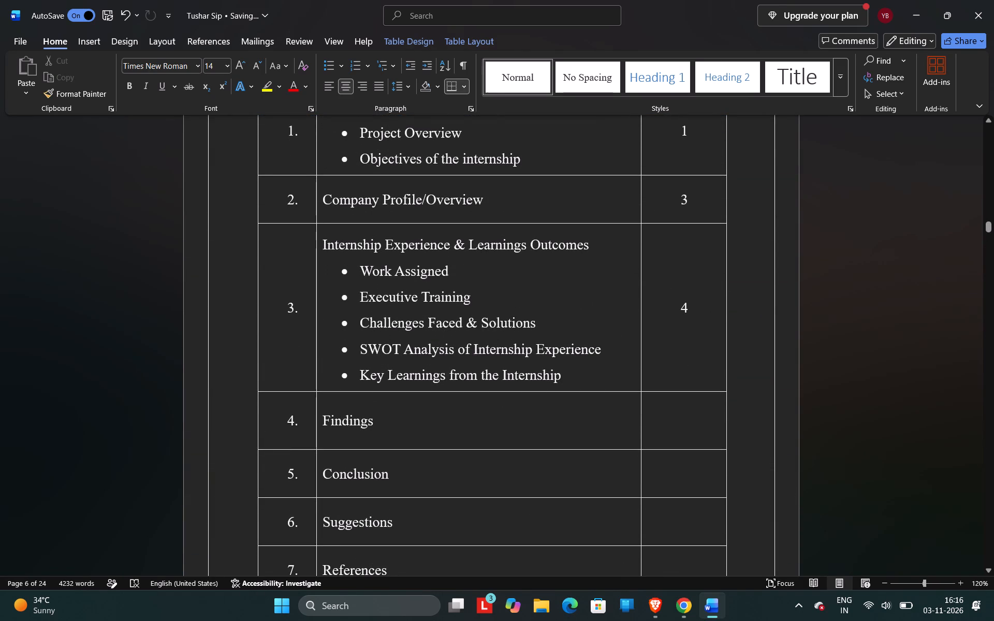
text(10)
Look through the pages after the index table to find where the Conclusion and Suggestions sections start.
scroll(681, 421, down, 5)
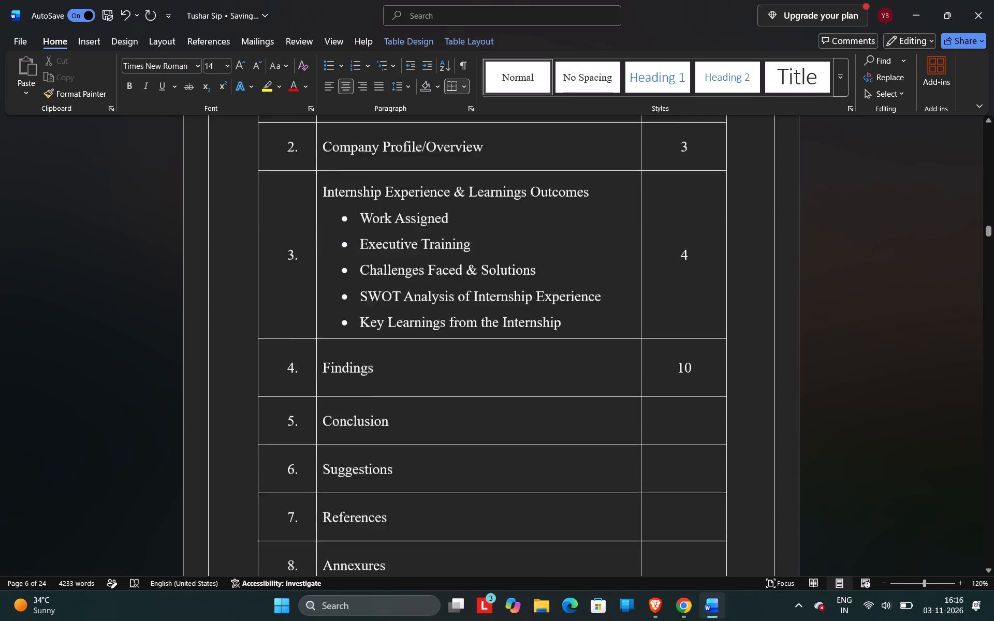
scroll(681, 421, down, 11)
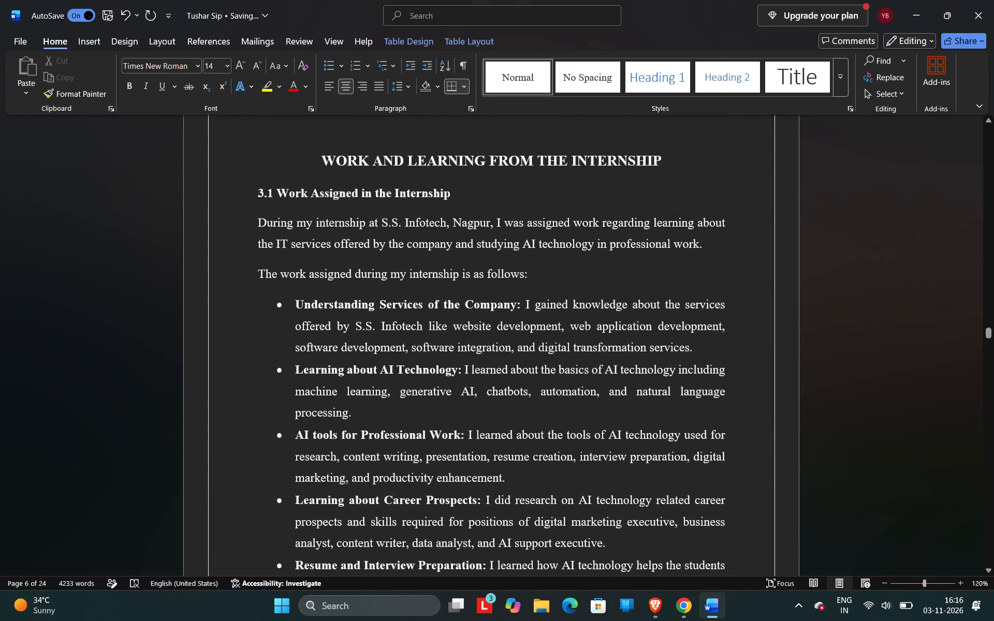
scroll(681, 421, down, 5)
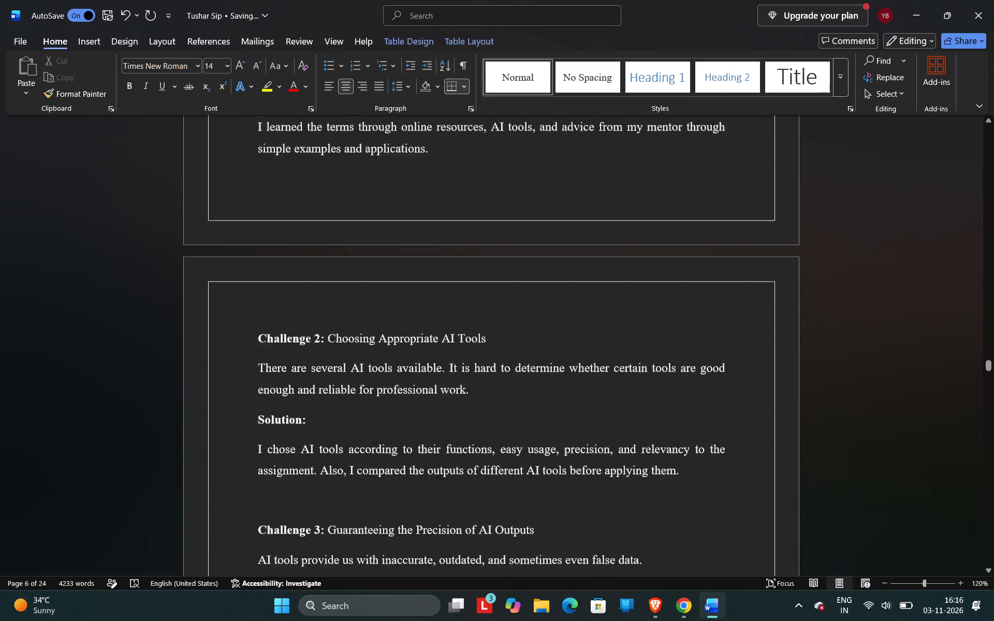
scroll(681, 421, down, 9)
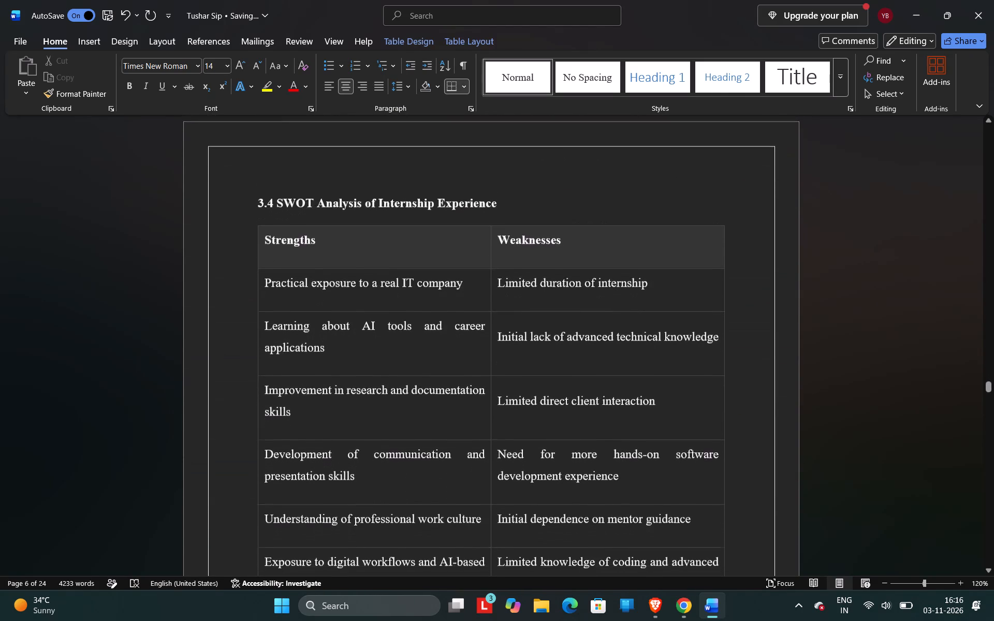
scroll(681, 421, down, 9)
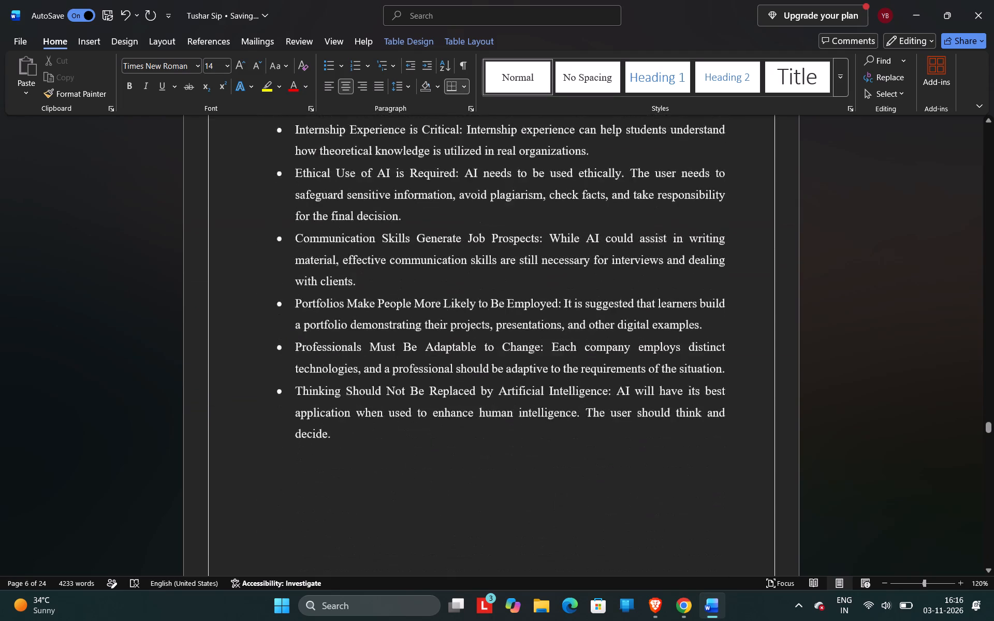
scroll(681, 421, down, 5)
scroll(681, 421, up, 1)
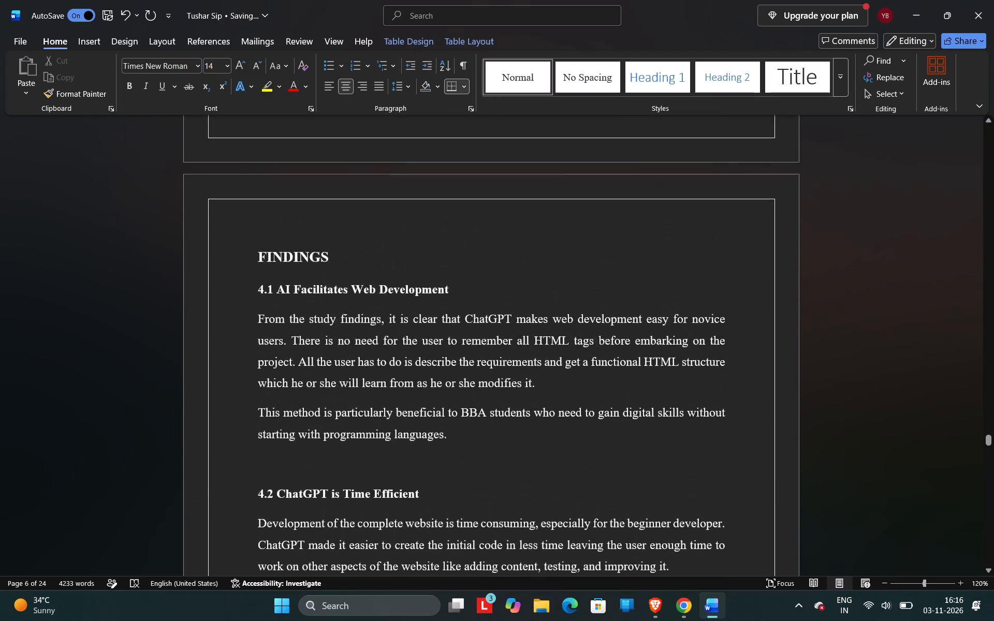
scroll(681, 421, down, 5)
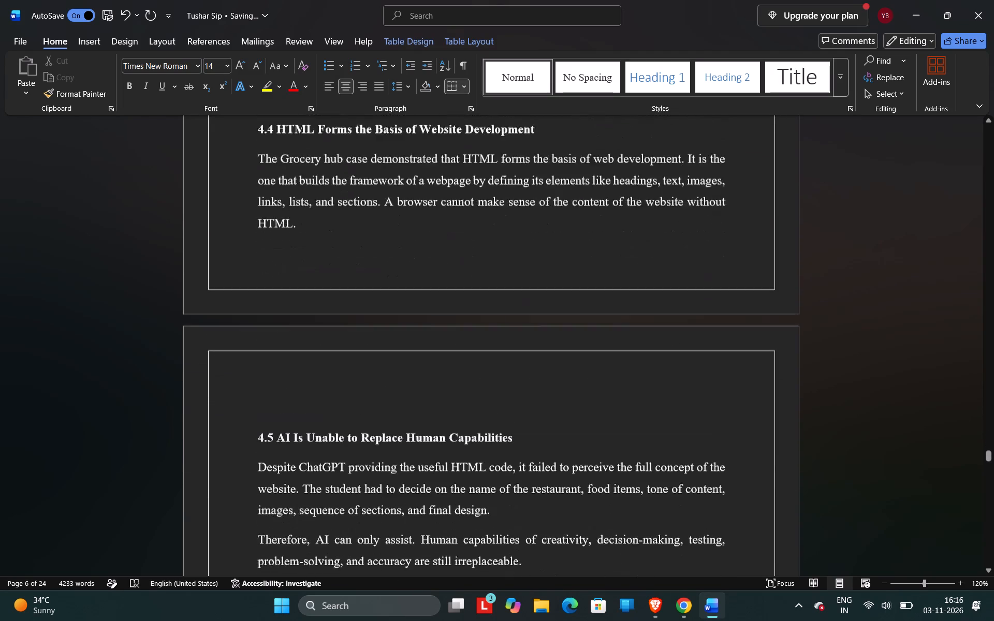
scroll(681, 421, down, 5)
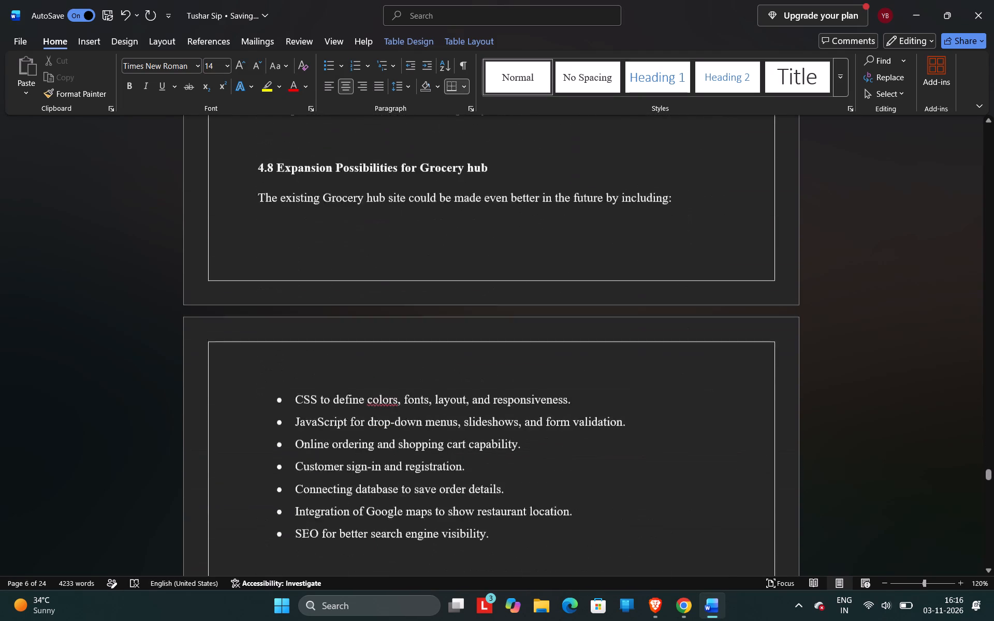
scroll(681, 421, down, 4)
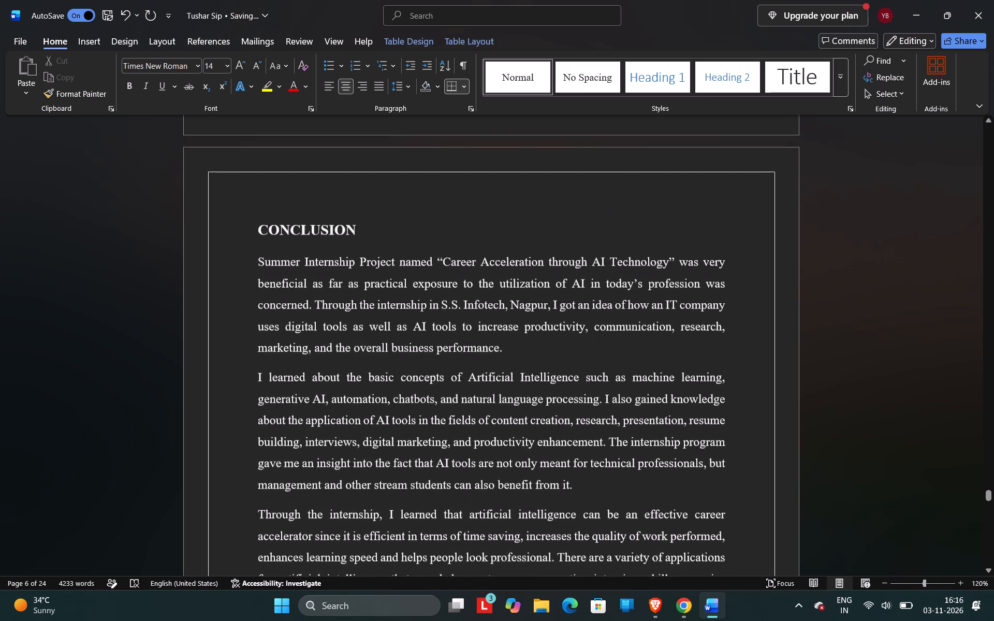
scroll(681, 421, down, 4)
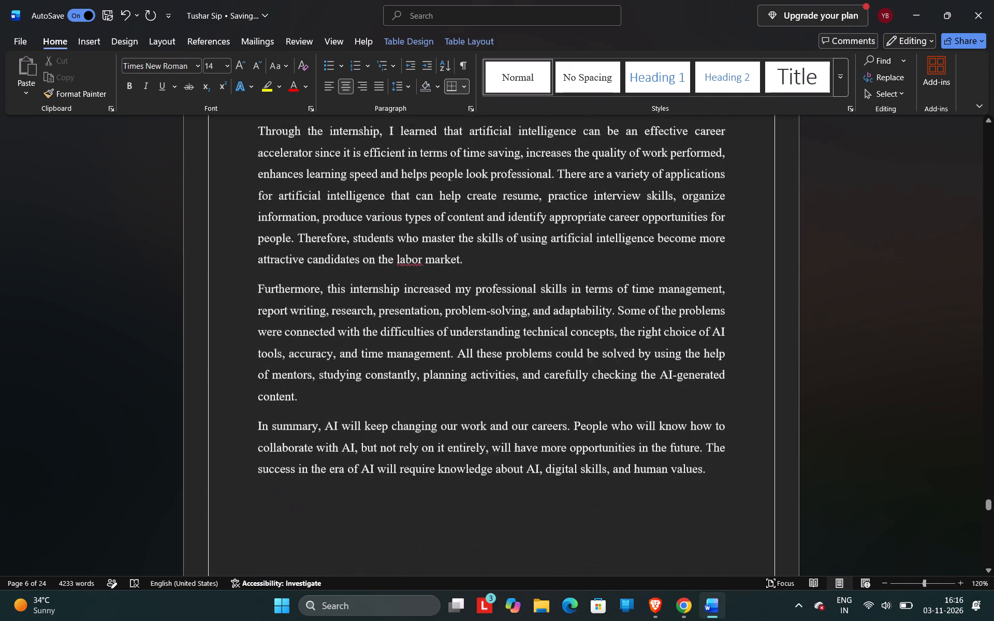
scroll(681, 421, down, 2)
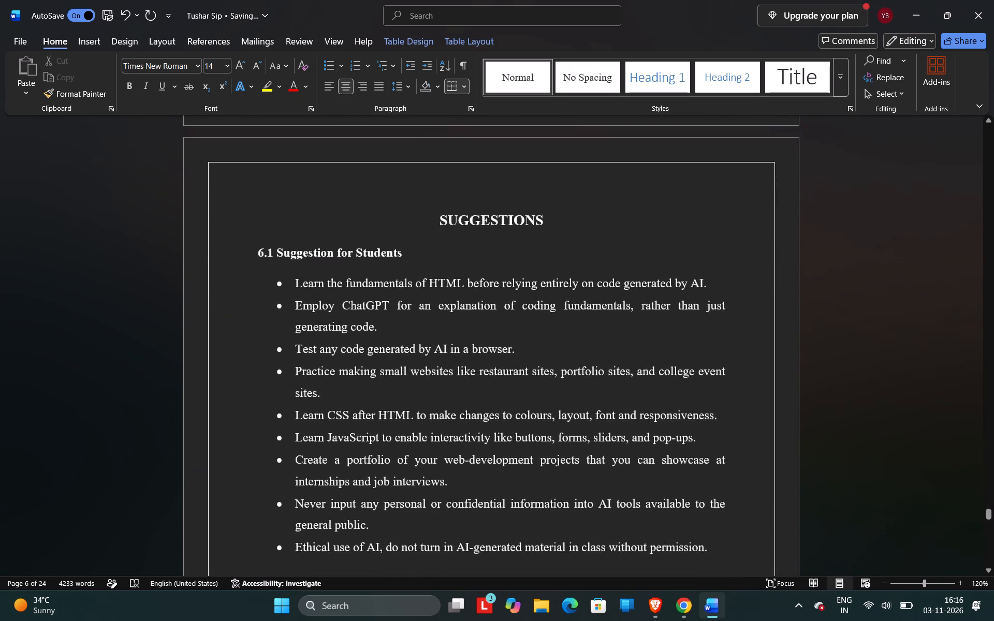
scroll(681, 421, down, 1)
Return to the index table and enter page number 13 for the Conclusion row and 14 for the Suggestions row.
scroll(681, 421, up, 18)
scroll(681, 421, up, 9)
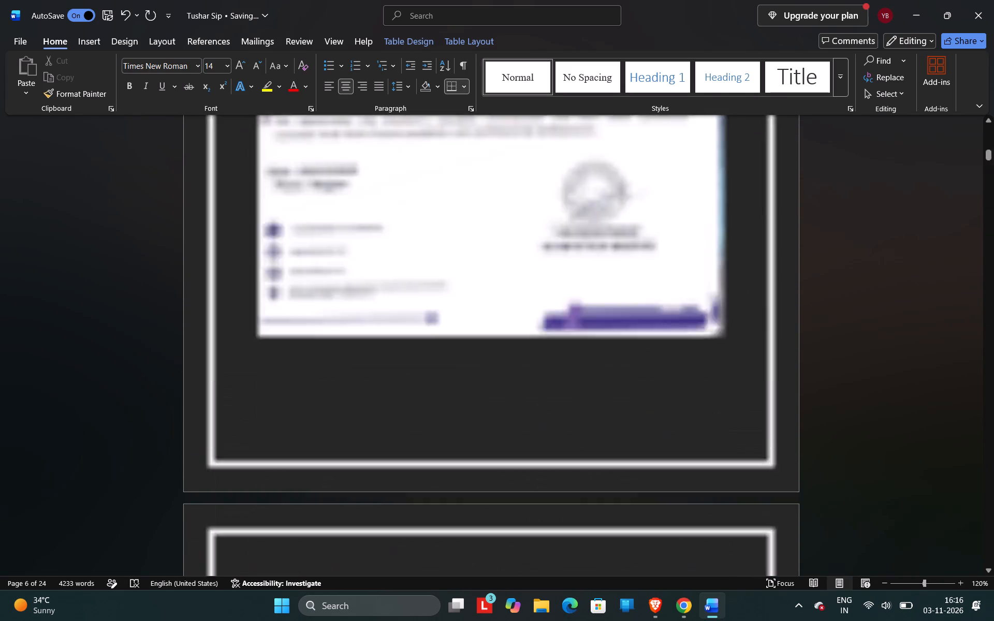
scroll(681, 421, up, 3)
scroll(681, 421, down, 13)
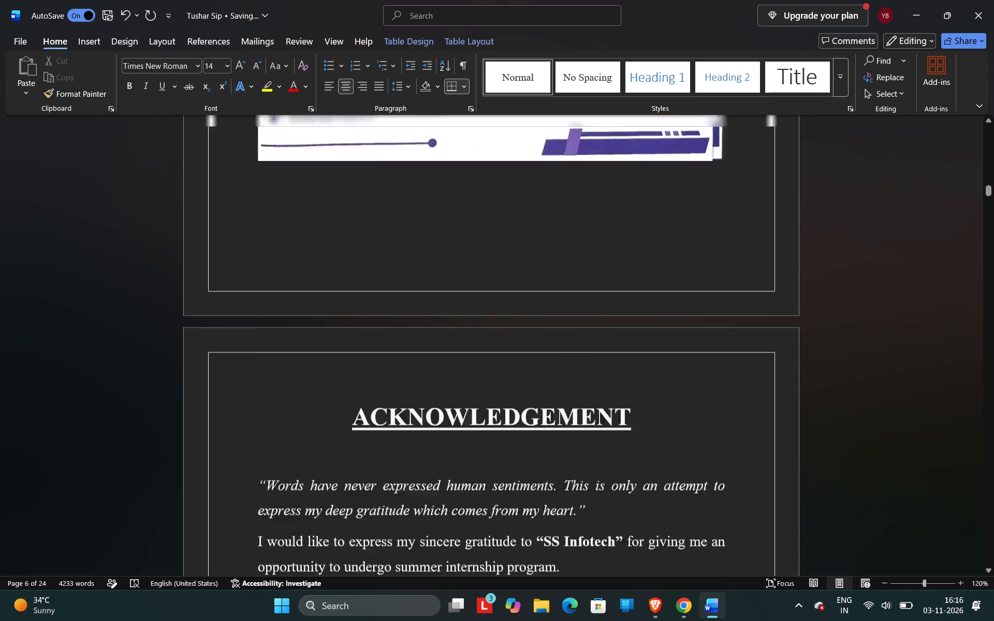
scroll(681, 421, down, 6)
scroll(681, 421, up, 2)
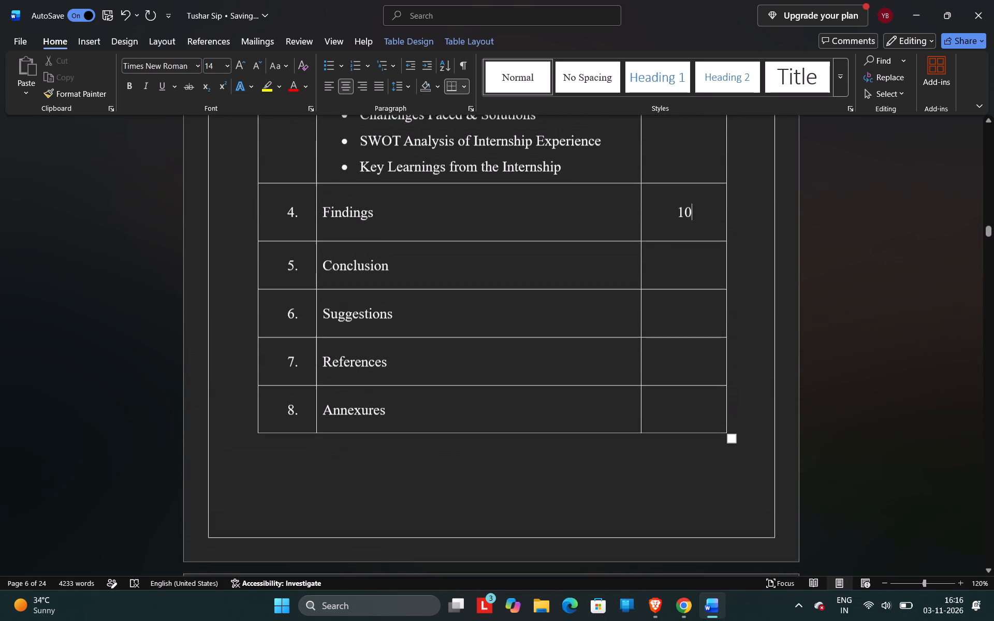
scroll(681, 421, up, 1)
click(680, 276)
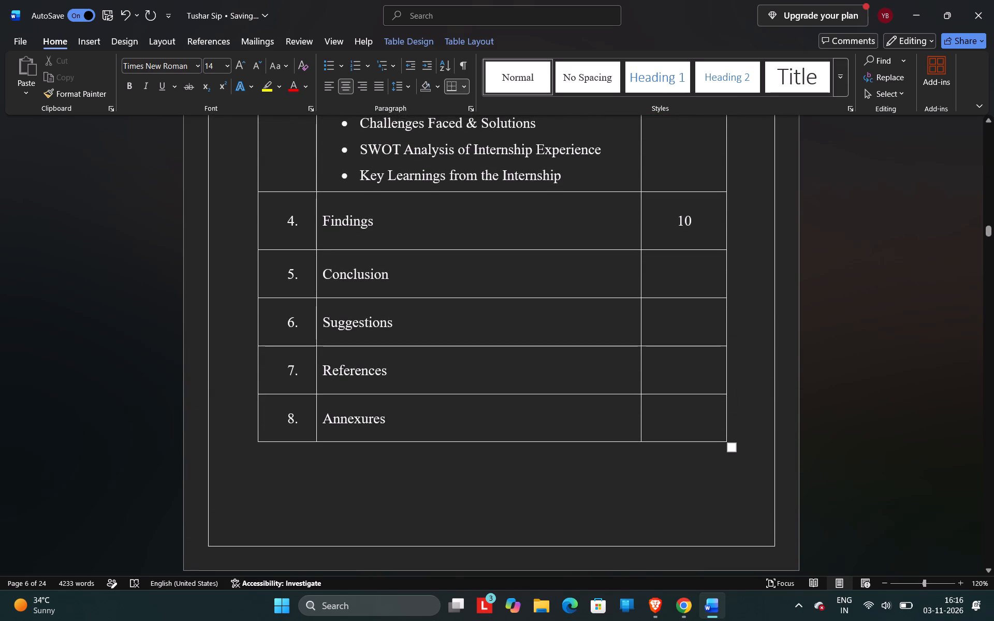
text(13)
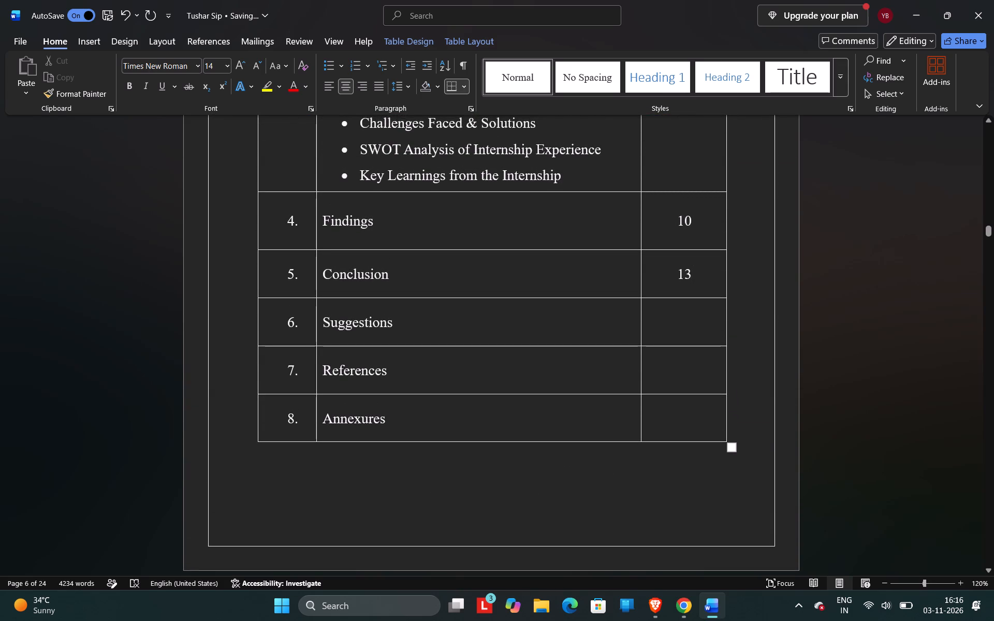
click(665, 315)
text(14)
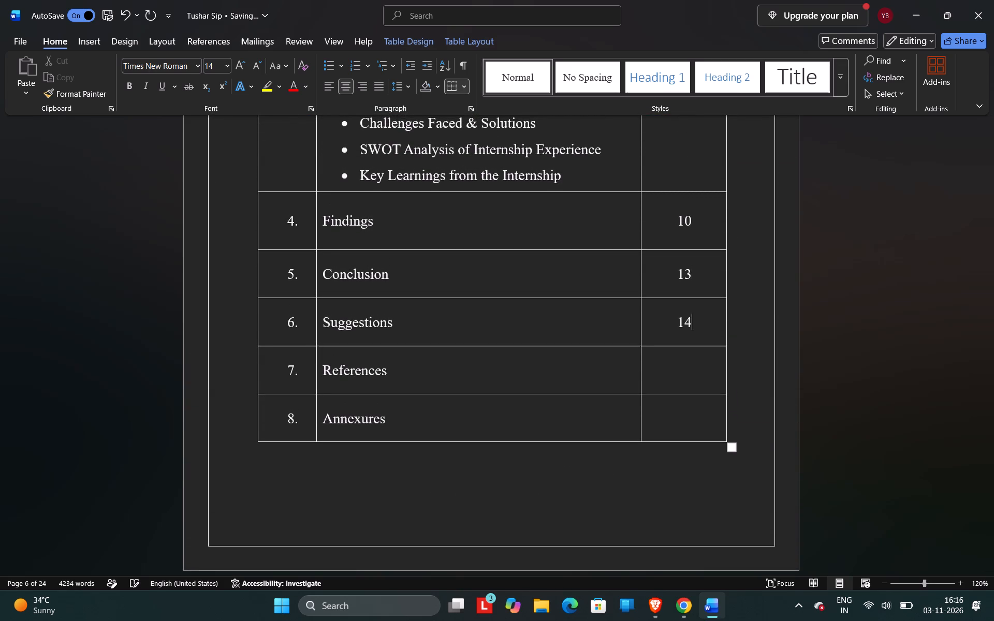
Look through the report from the Introduction to the end to find where the References and Annexures sections start.
scroll(665, 315, down, 12)
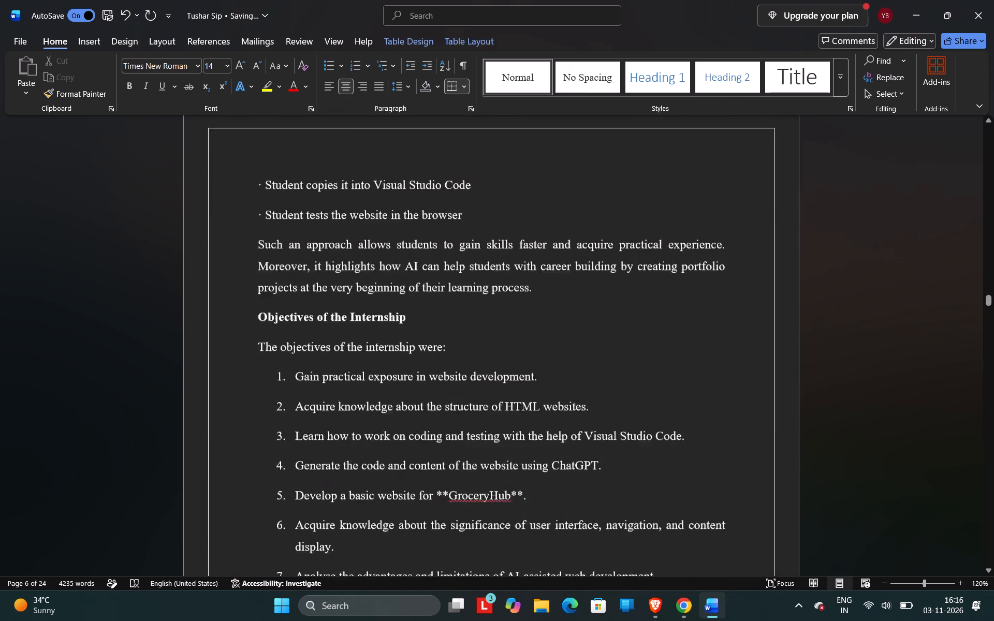
scroll(665, 315, down, 11)
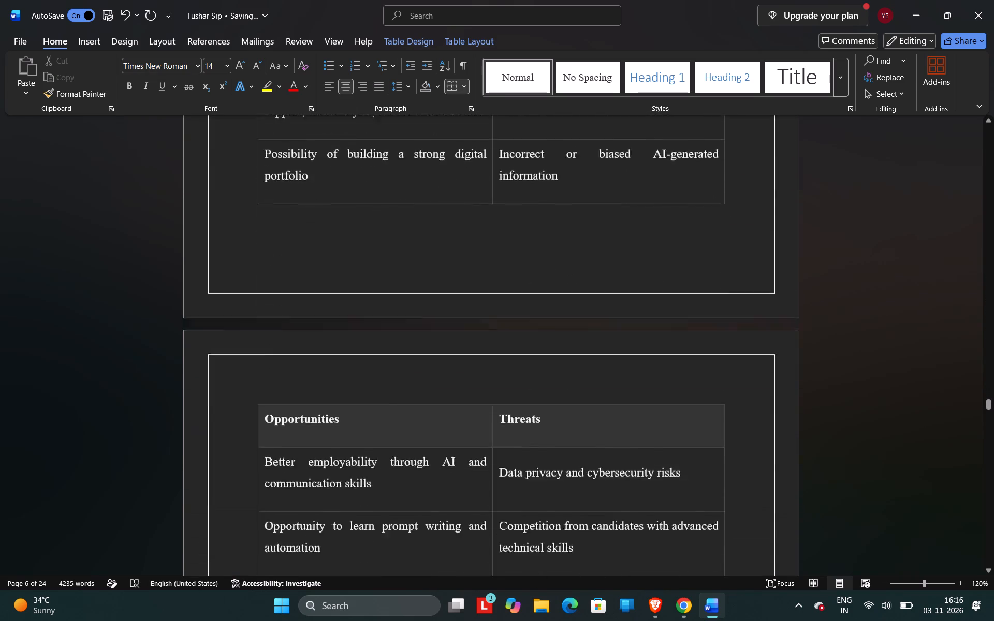
scroll(665, 315, down, 11)
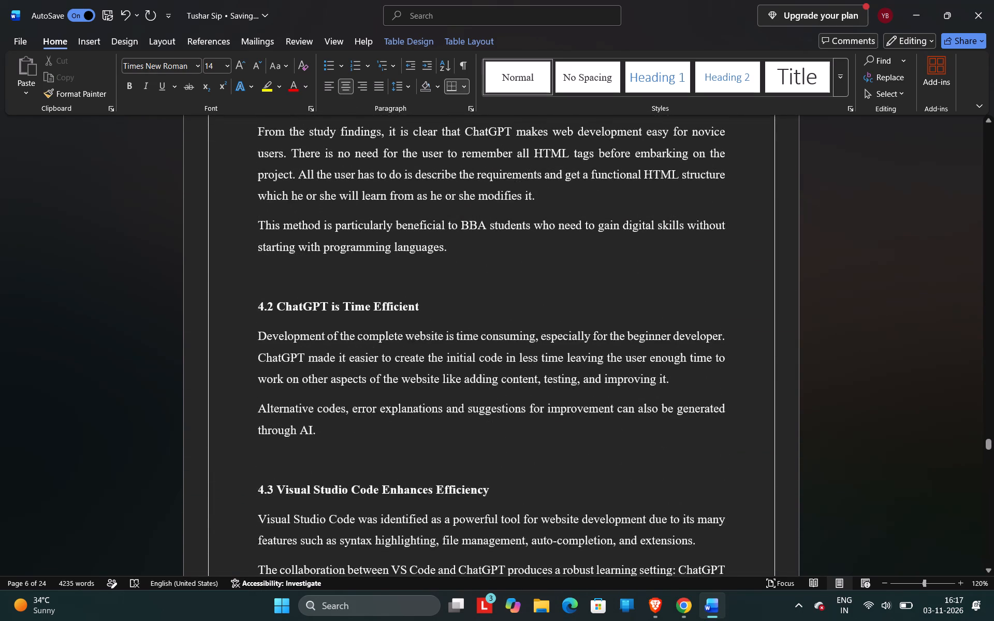
scroll(665, 315, up, 1)
scroll(665, 315, down, 6)
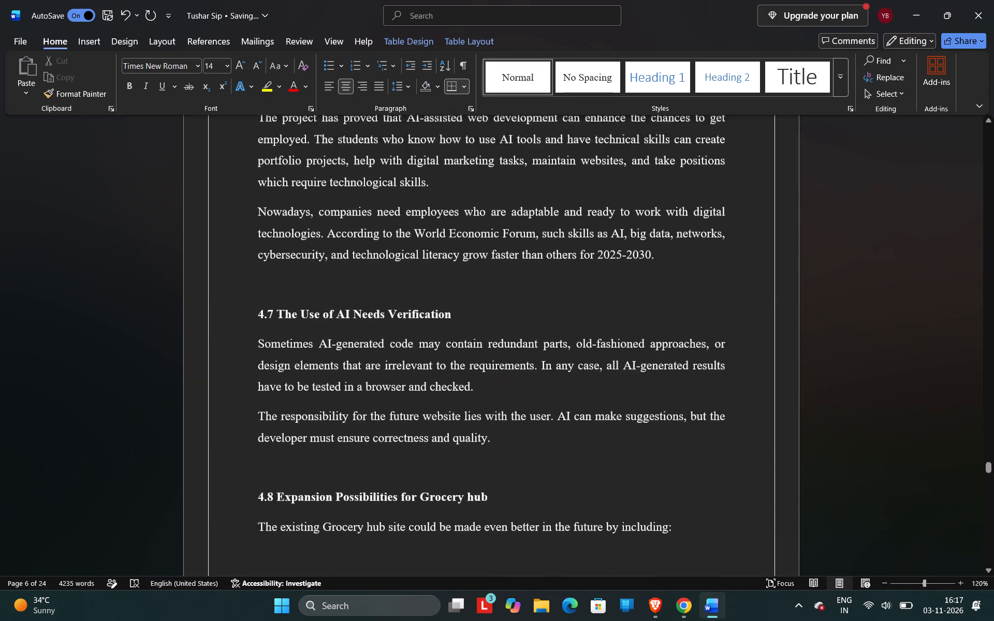
scroll(665, 315, down, 4)
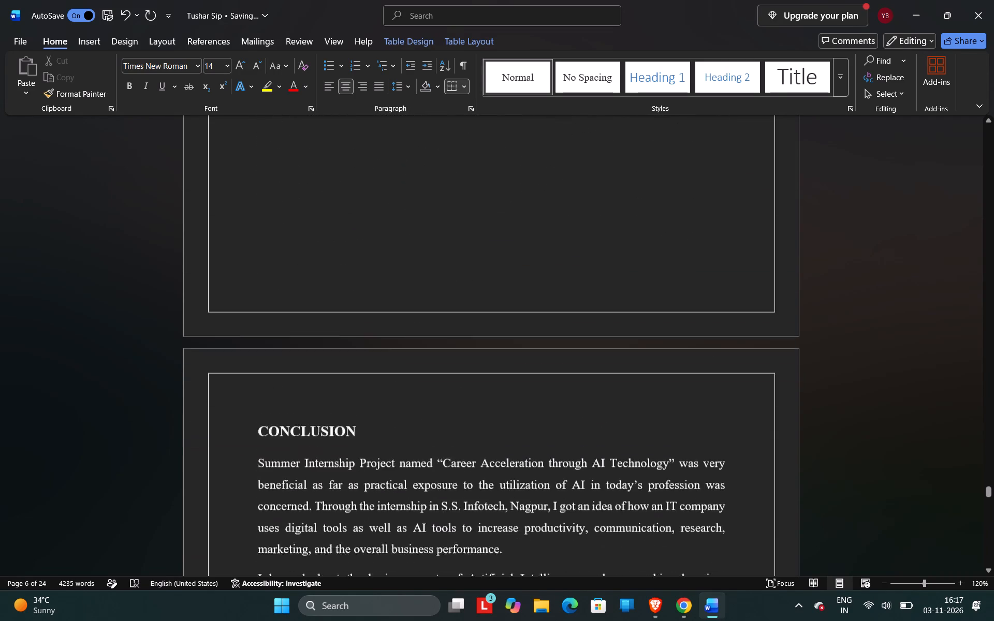
scroll(665, 315, down, 3)
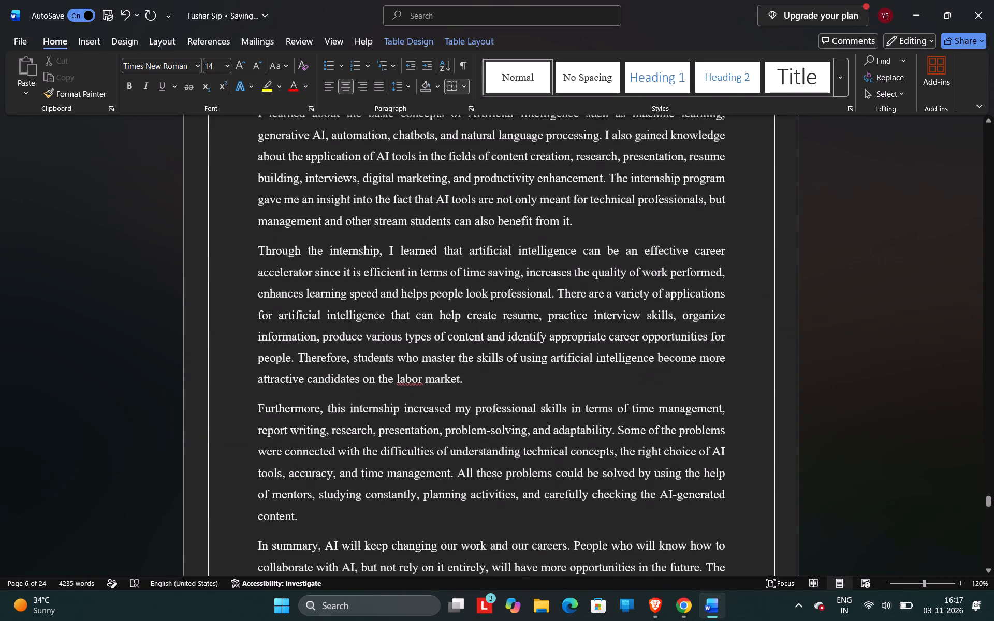
scroll(665, 315, down, 2)
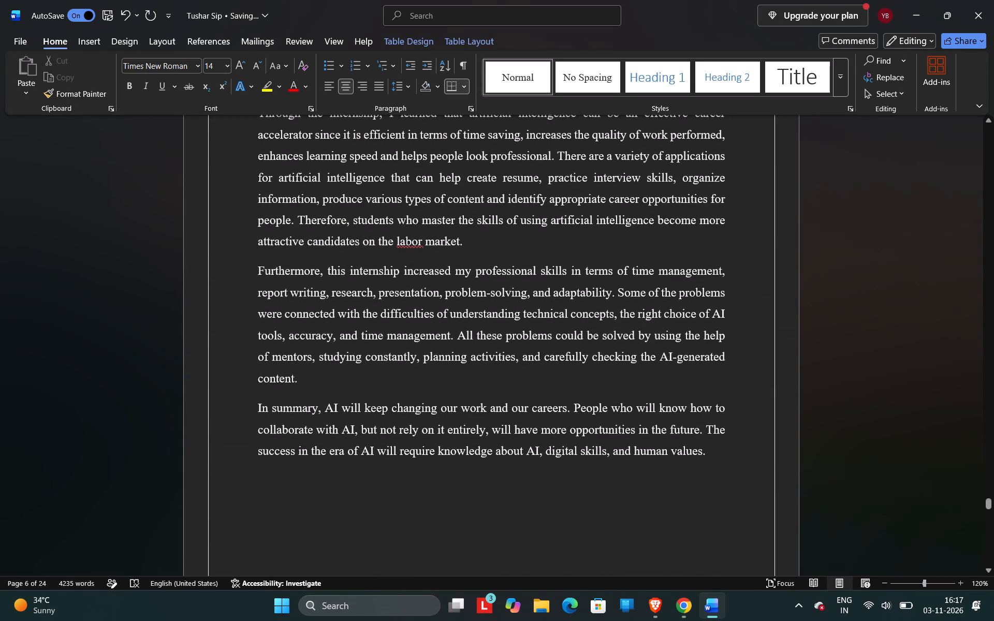
scroll(665, 315, down, 4)
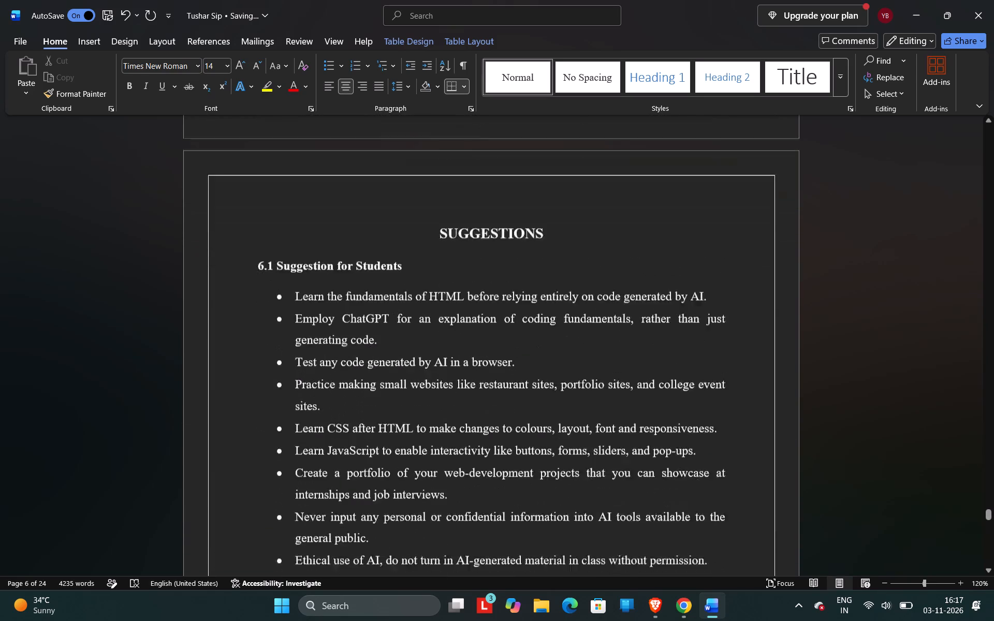
scroll(665, 315, down, 5)
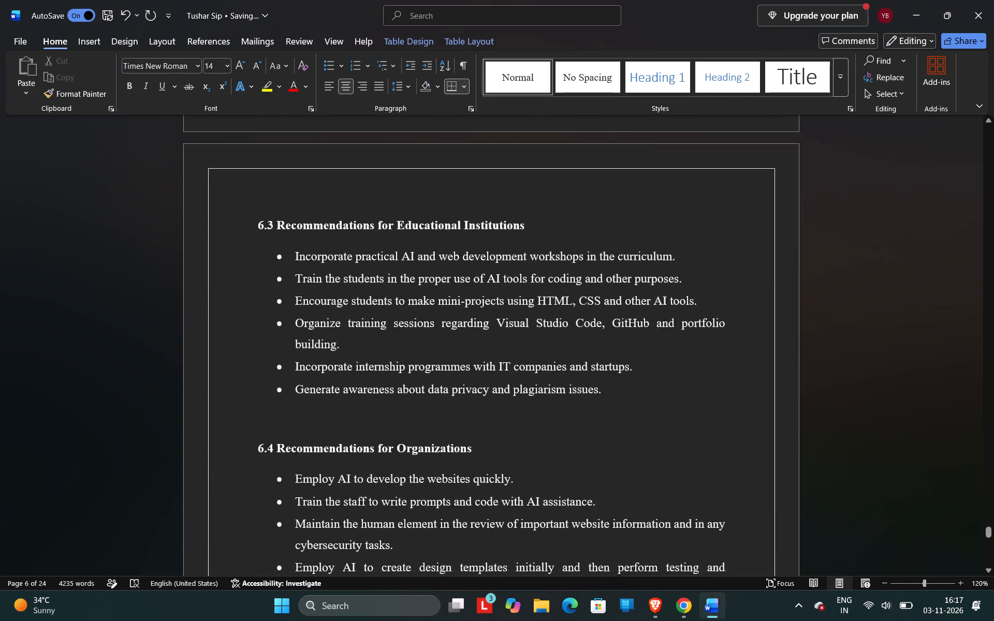
scroll(665, 315, down, 5)
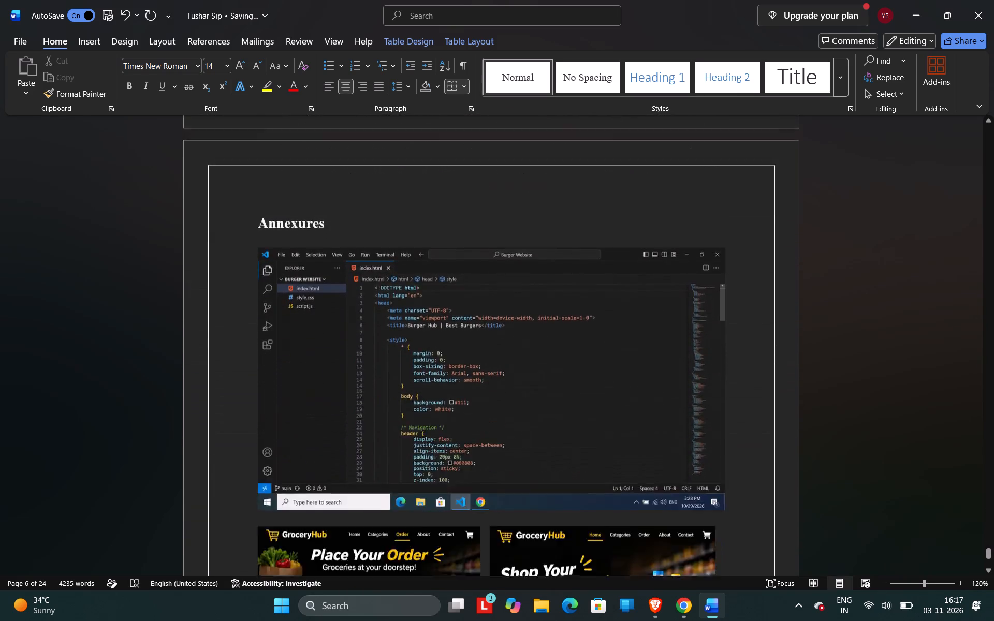
scroll(665, 315, down, 2)
Go back to the index table and check the rows still missing page numbers, References and Annexures.
scroll(665, 315, up, 20)
scroll(665, 315, up, 9)
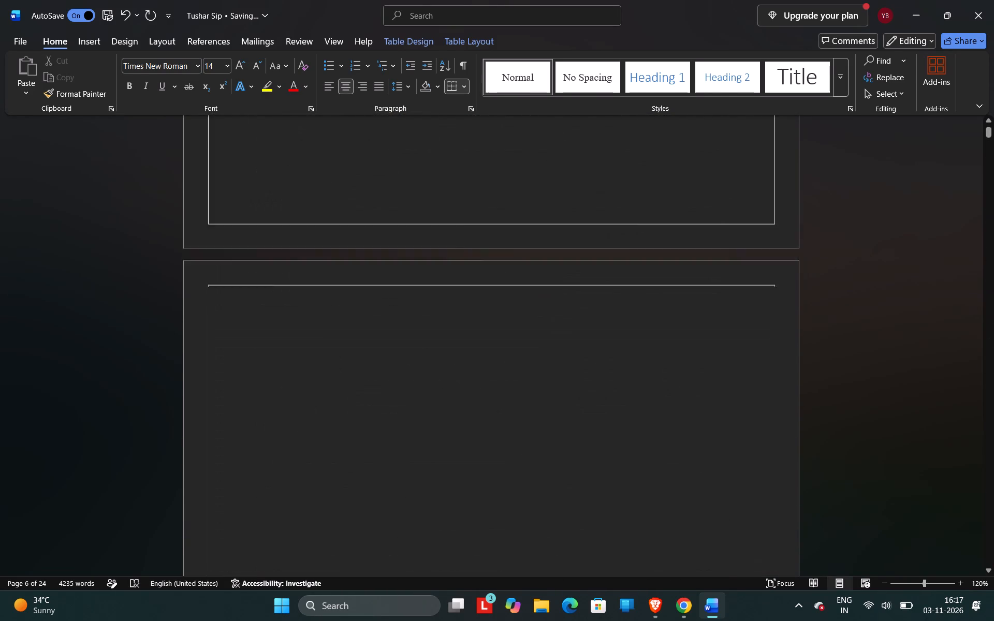
scroll(665, 315, up, 13)
scroll(665, 315, down, 13)
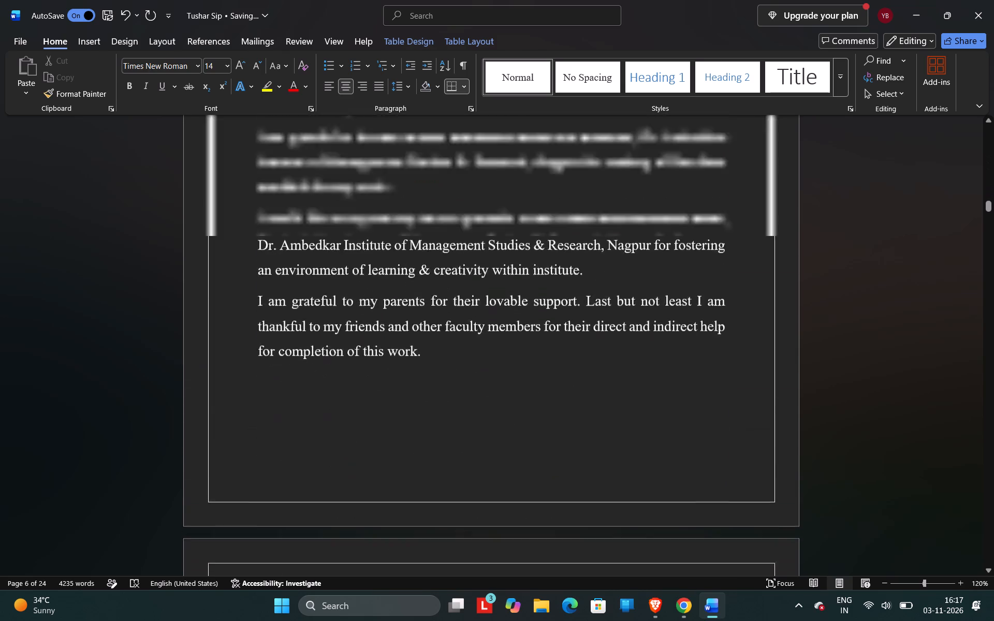
scroll(665, 315, down, 4)
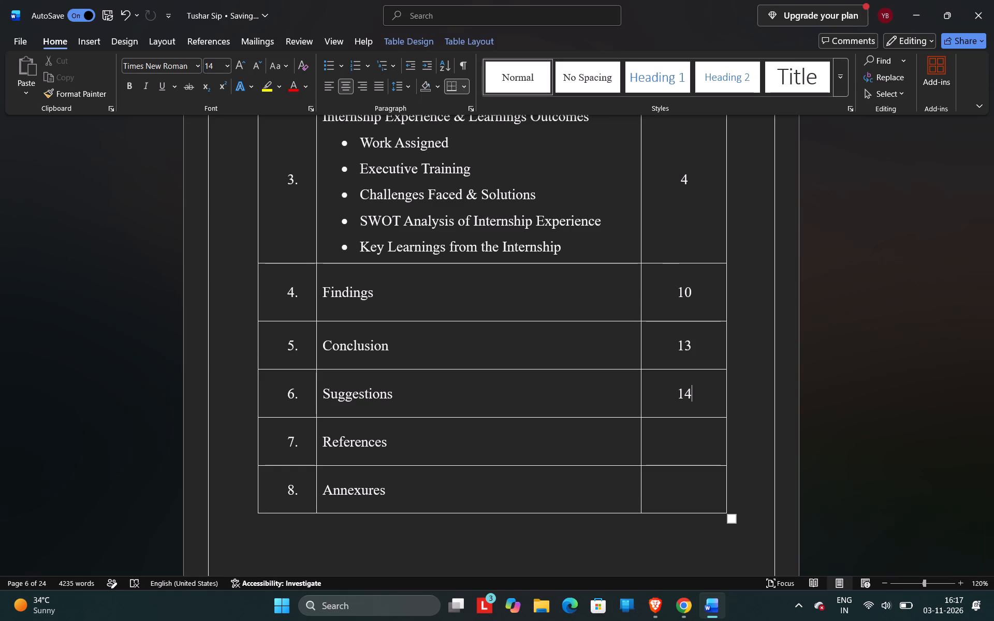
Look through the report from the index table to the Annexures to determine which pages the References and Annexures sections start on.
scroll(665, 315, down, 11)
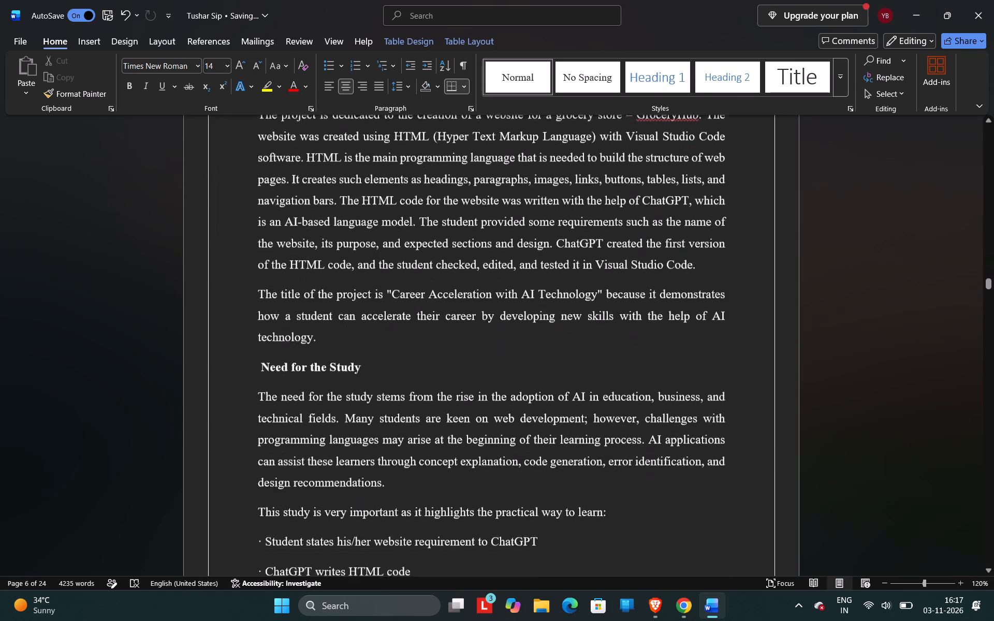
scroll(665, 315, down, 7)
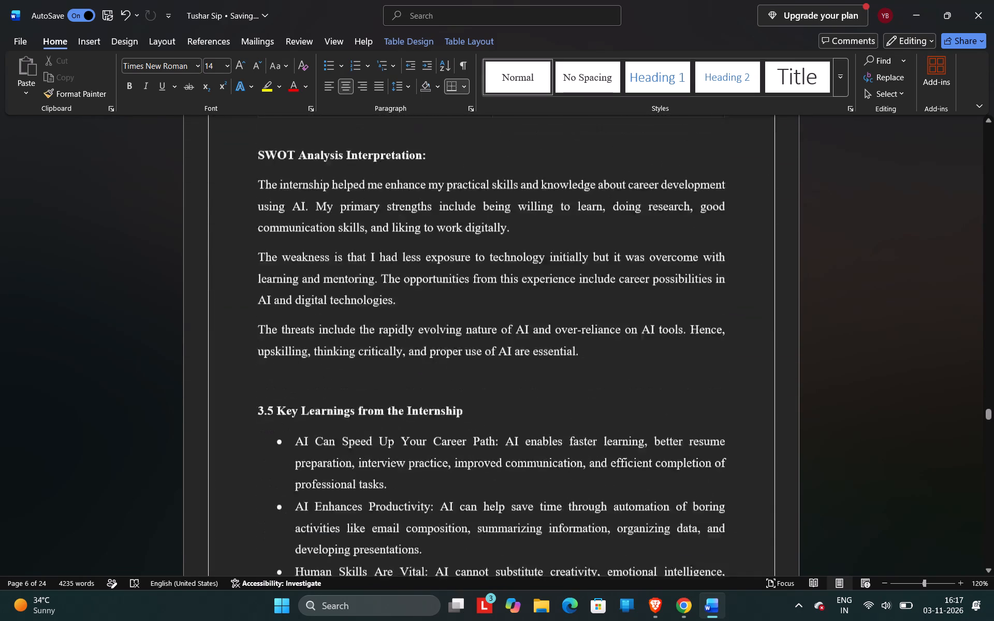
scroll(665, 315, down, 7)
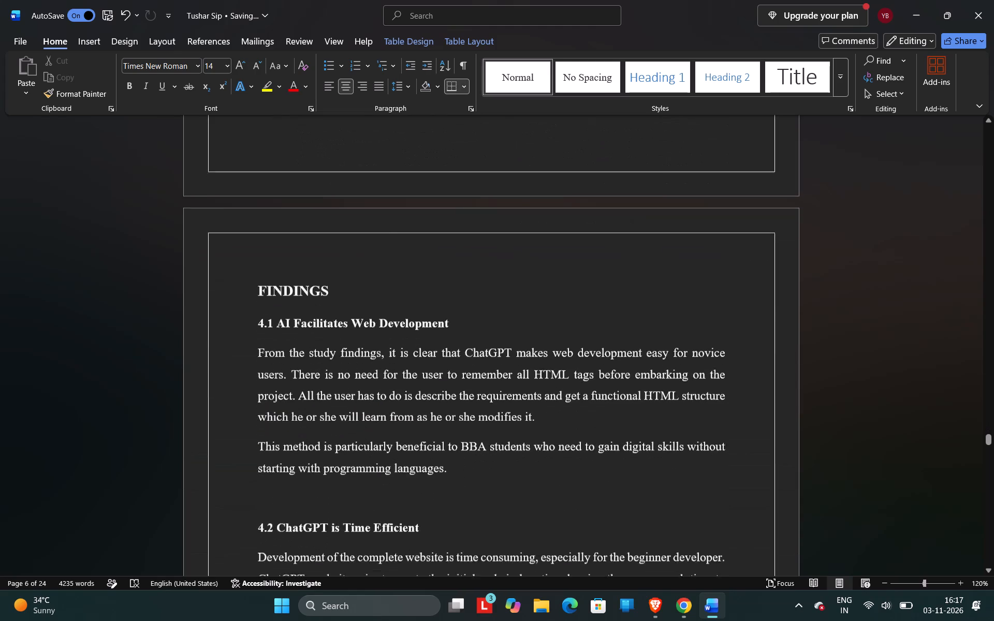
scroll(665, 315, down, 6)
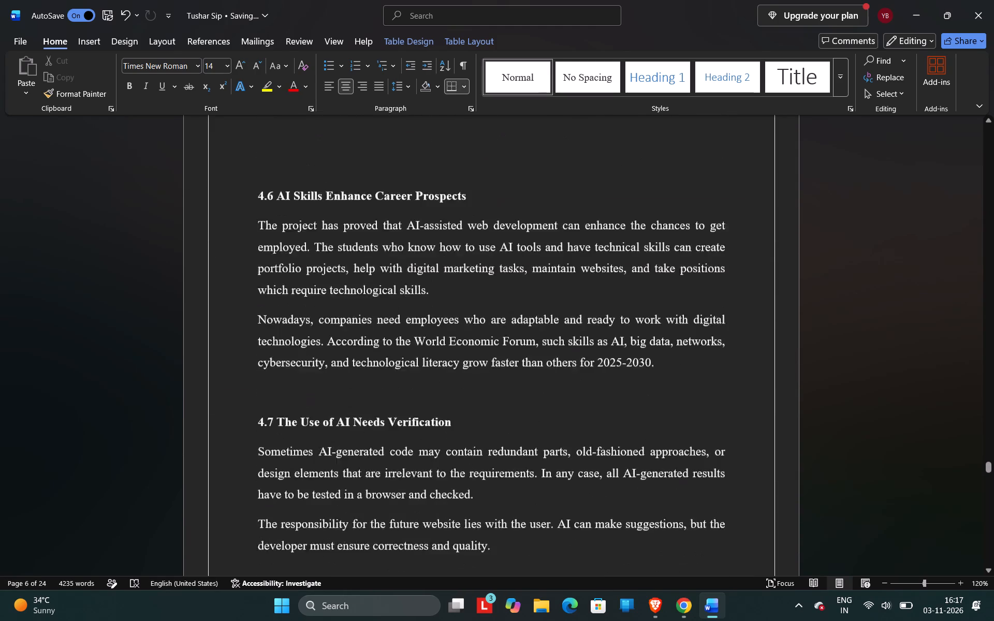
scroll(665, 315, down, 6)
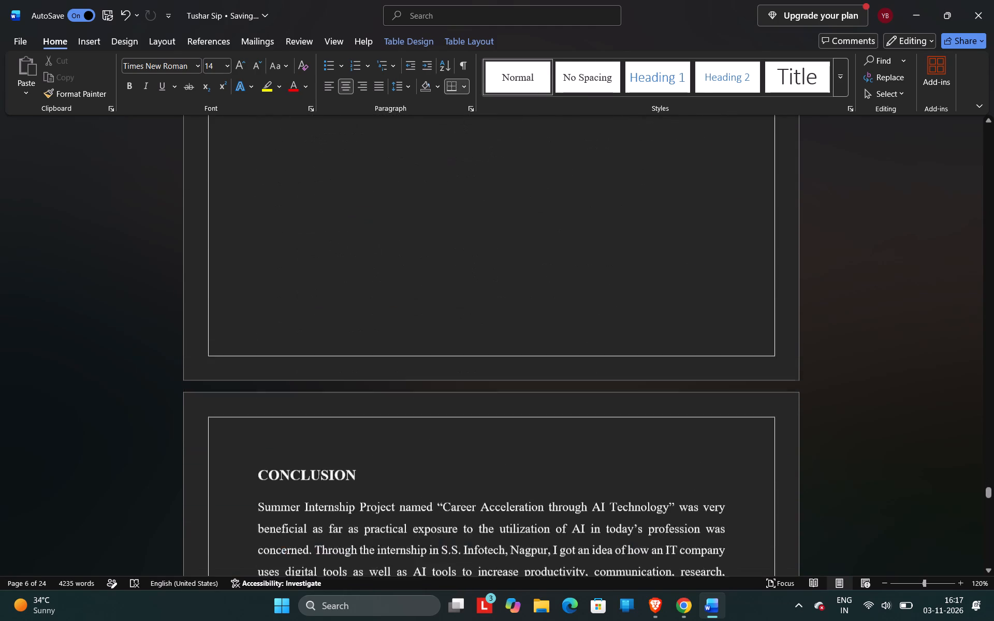
scroll(665, 315, down, 6)
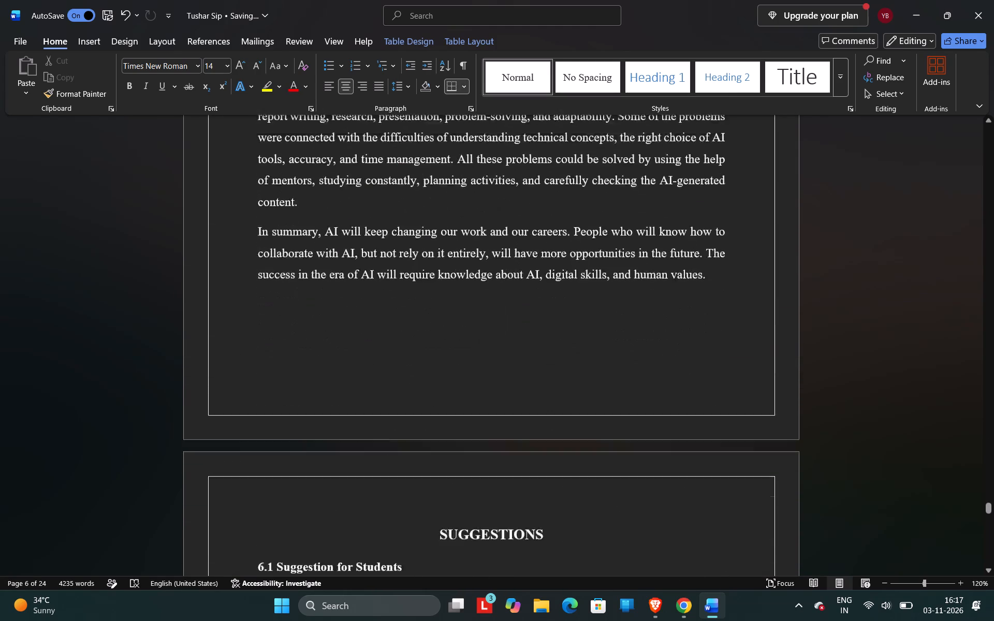
scroll(665, 315, down, 9)
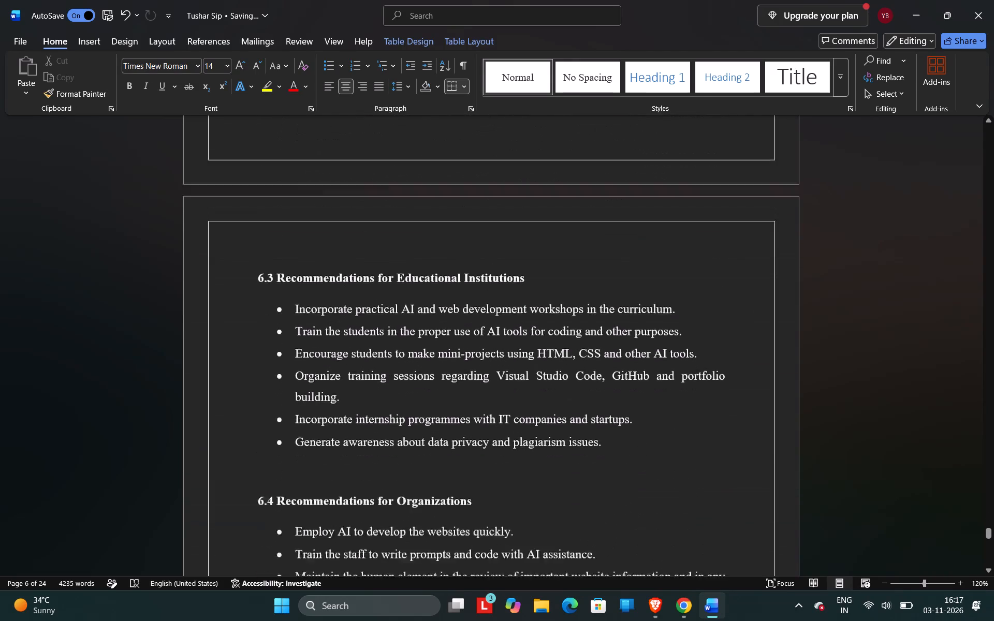
scroll(665, 315, down, 4)
scroll(665, 315, up, 1)
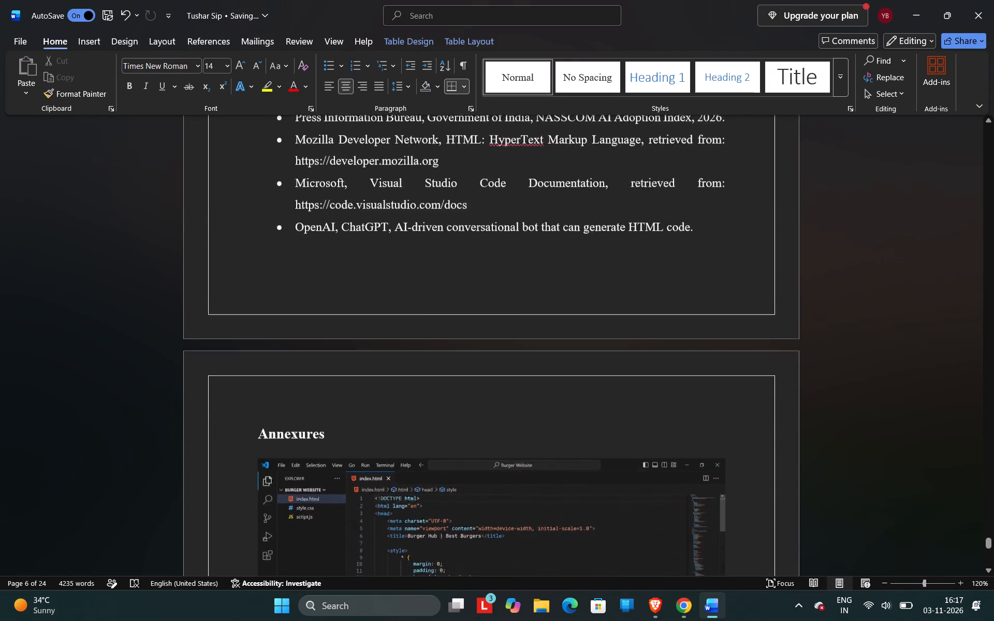
scroll(665, 315, up, 4)
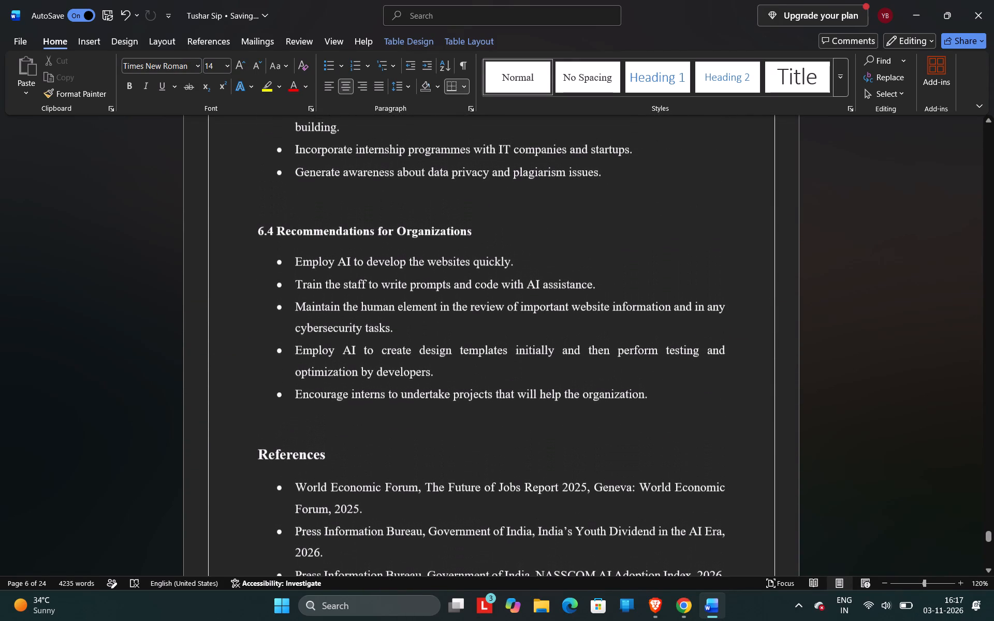
scroll(665, 315, up, 1)
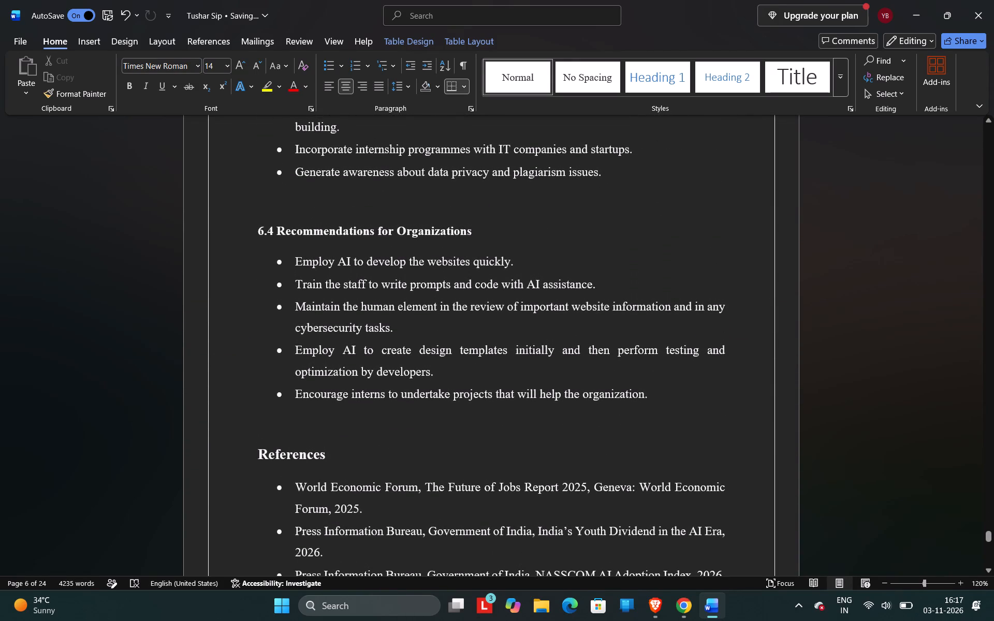
scroll(665, 315, up, 1)
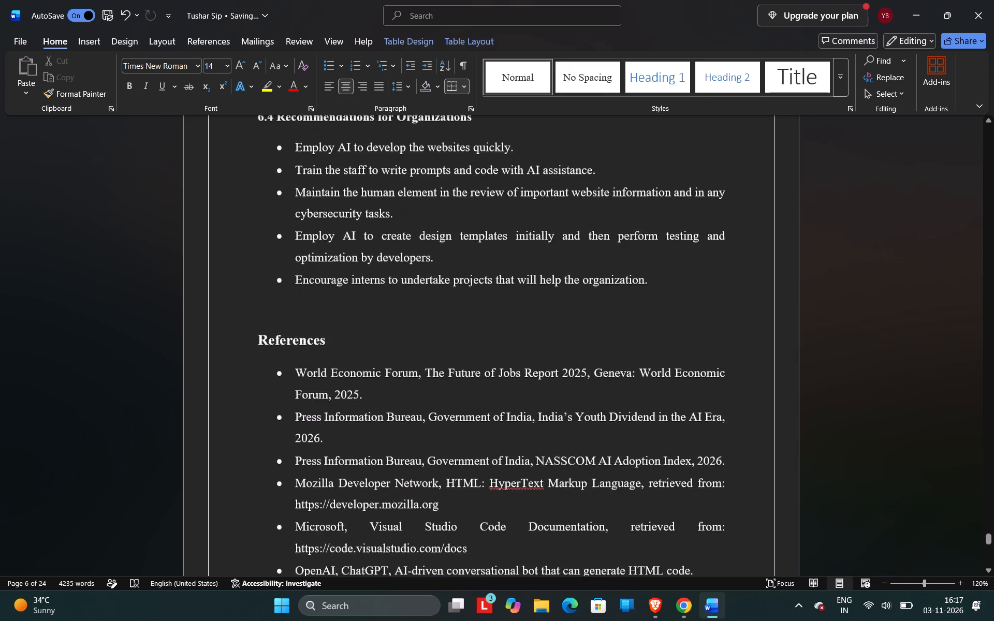
scroll(665, 315, up, 5)
scroll(665, 315, down, 6)
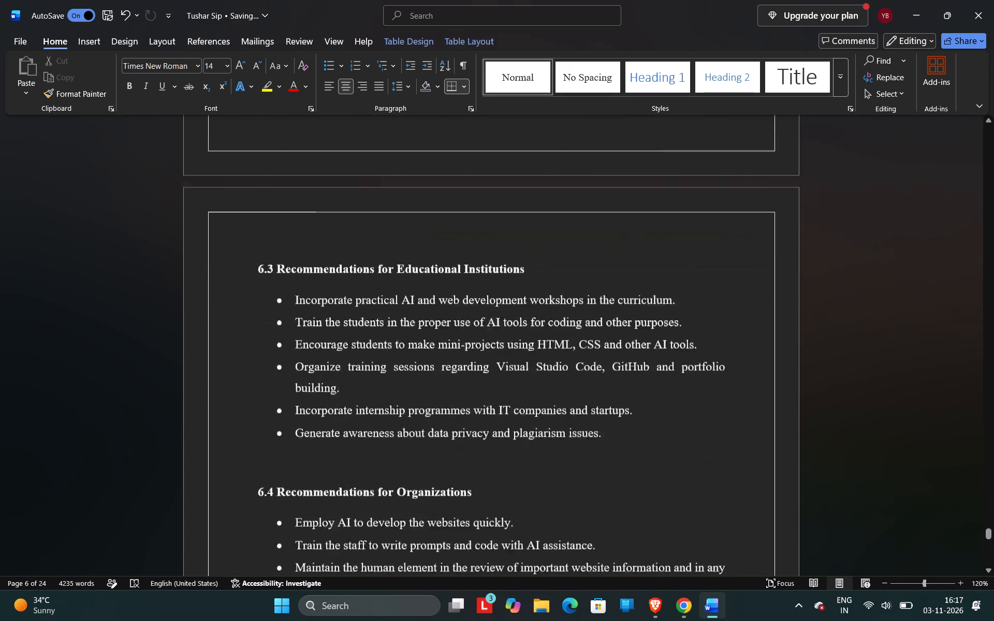
scroll(665, 315, down, 12)
Return to the index table and enter page number 15 for the References row and 16 for the Annexures row.
scroll(665, 315, up, 12)
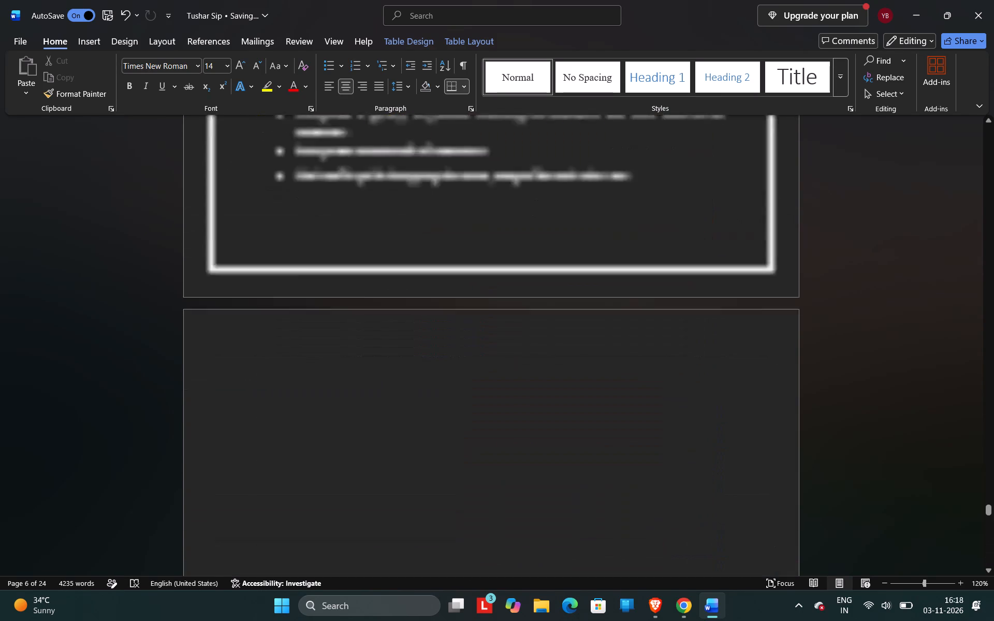
scroll(665, 315, up, 20)
scroll(665, 315, up, 14)
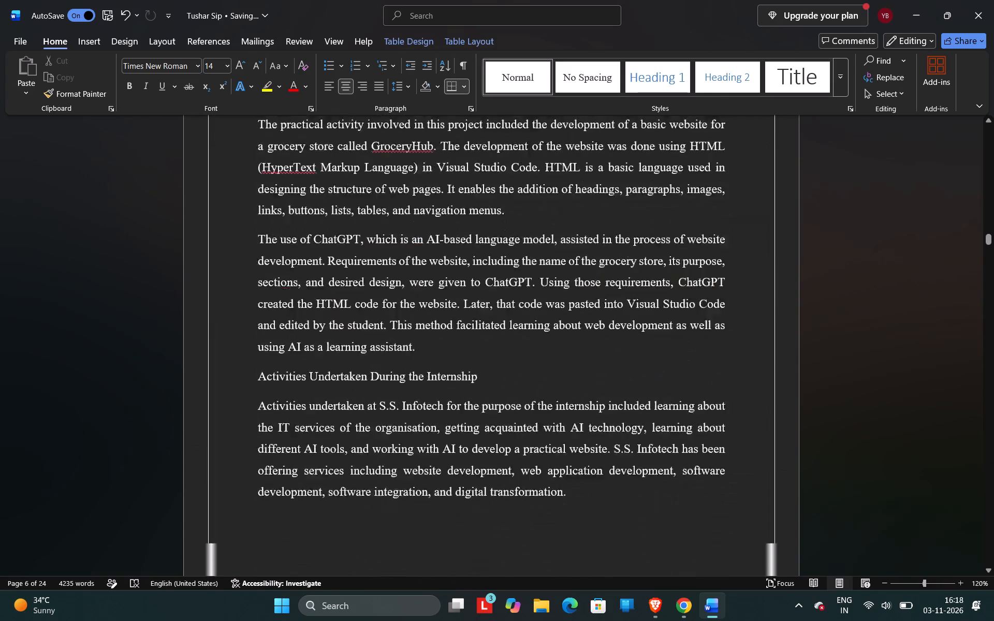
scroll(665, 315, up, 1)
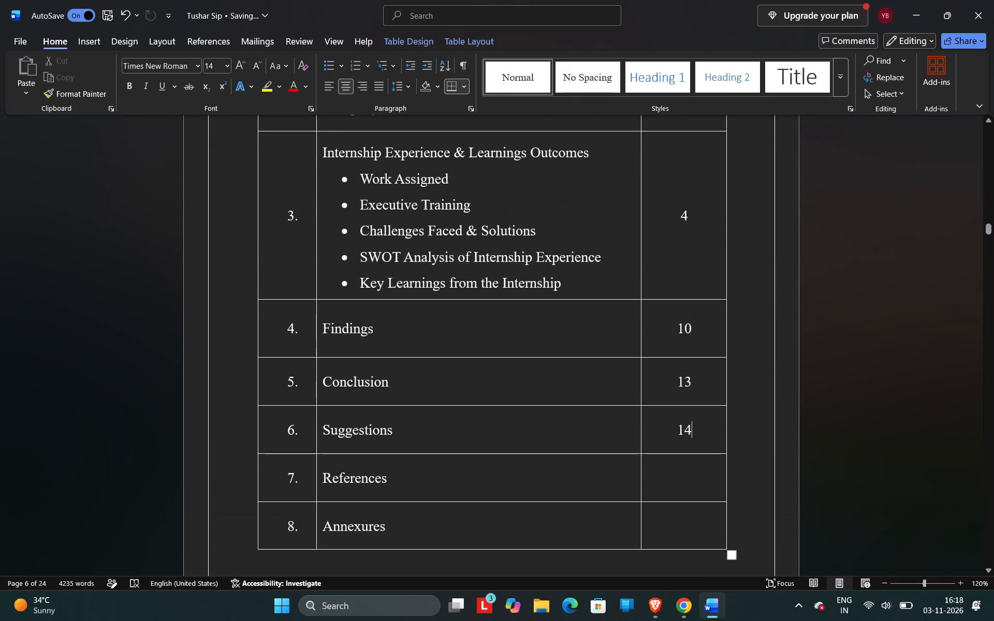
click(683, 500)
text(15)
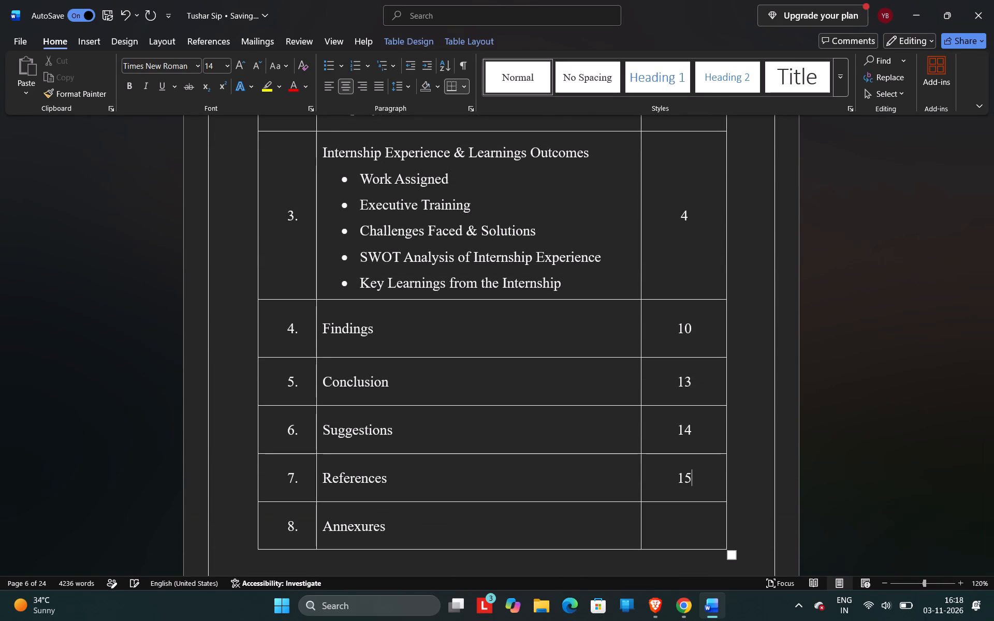
click(684, 534)
text(16)
scroll(684, 534, down, 1)
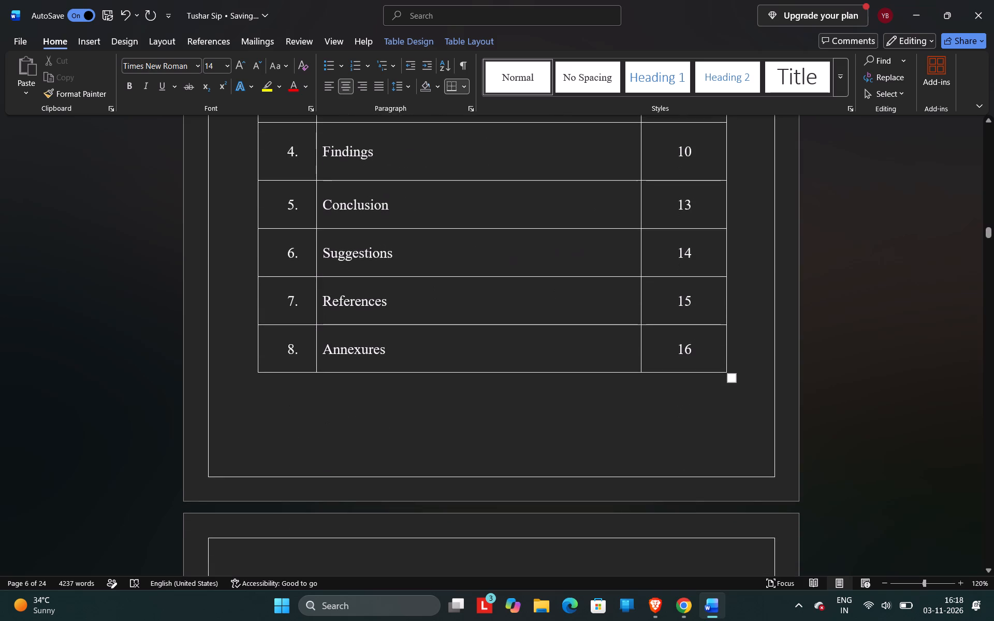
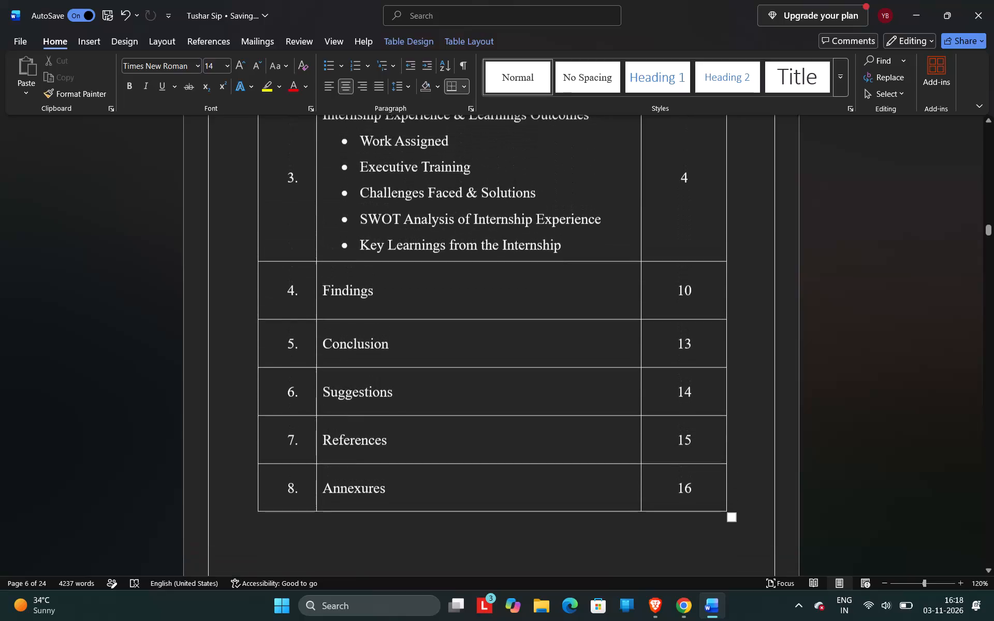
Check the completed page numbers in the index table, down to the Annexures row.
scroll(684, 534, up, 1)
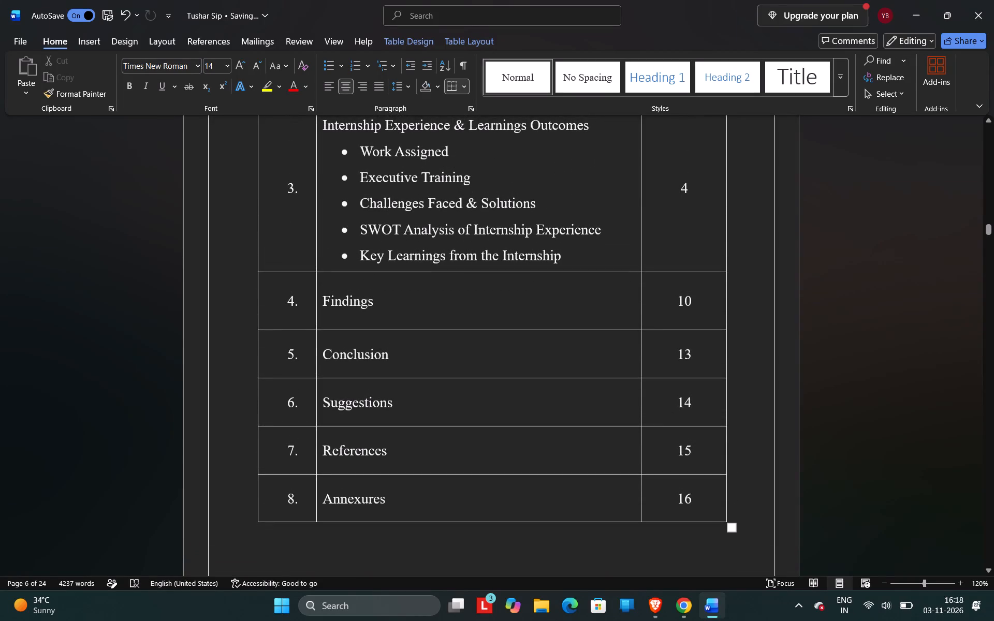
scroll(684, 534, right, 2)
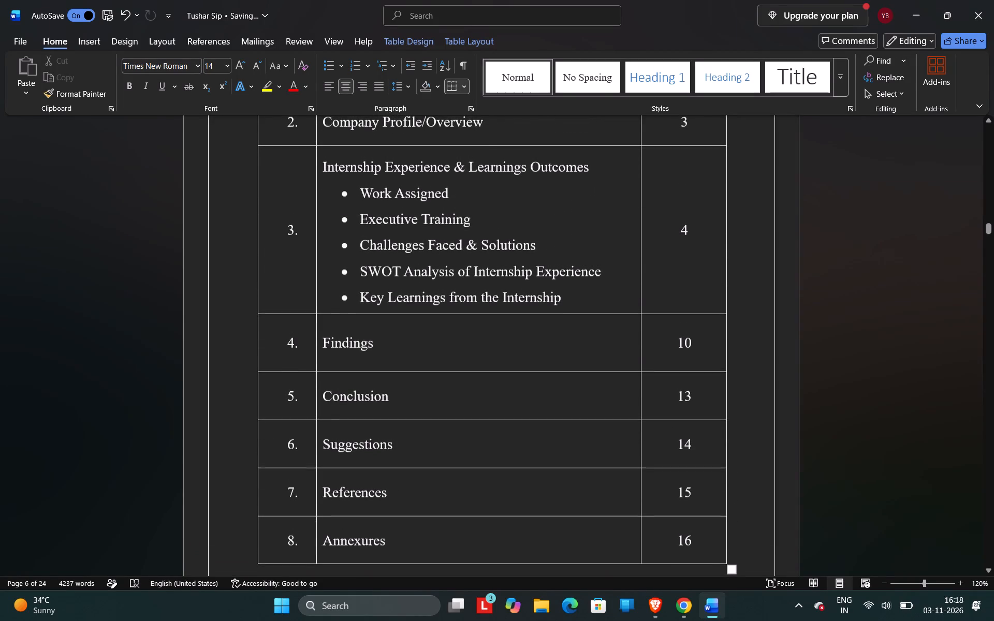
scroll(684, 534, right, 1)
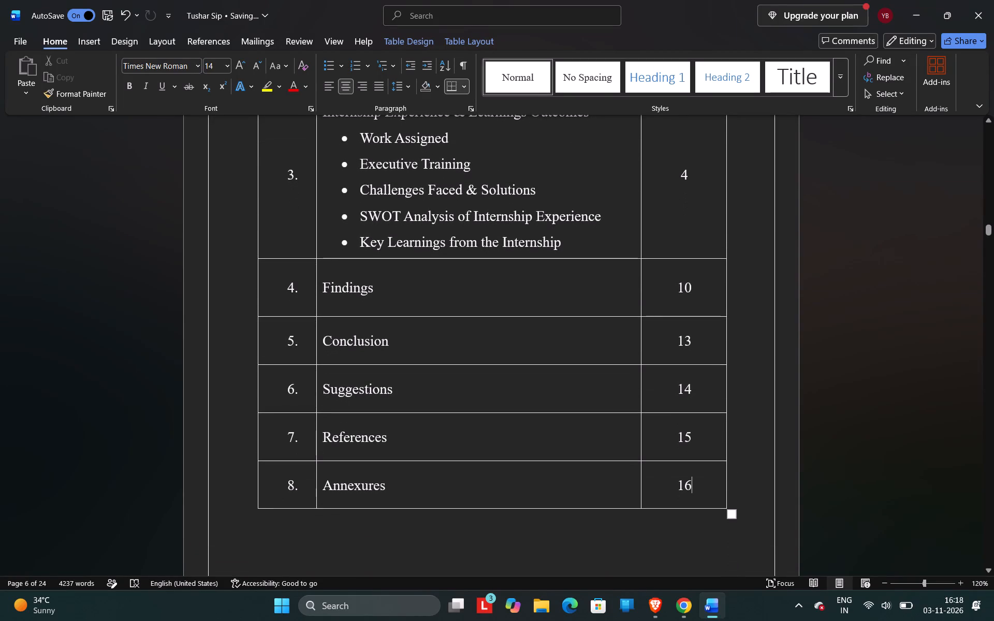
click(684, 534)
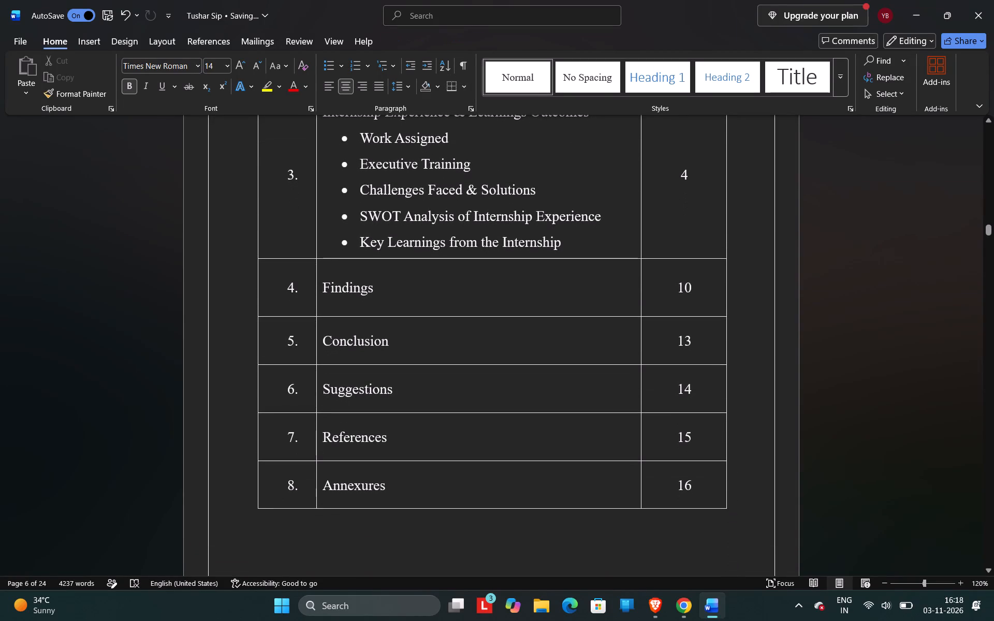
scroll(684, 534, down, 1)
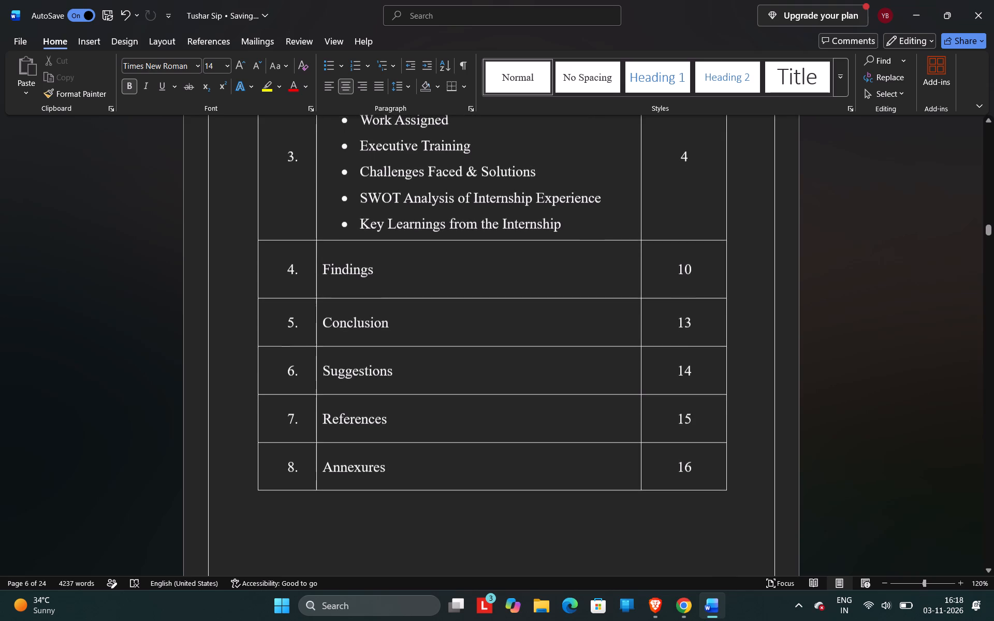
scroll(684, 534, down, 2)
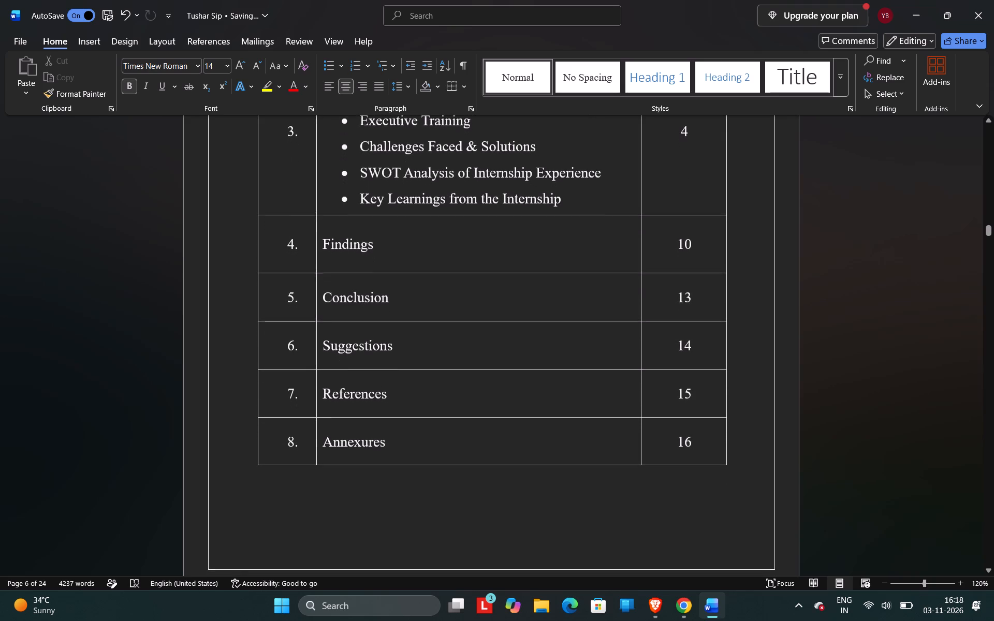
scroll(684, 534, down, 1)
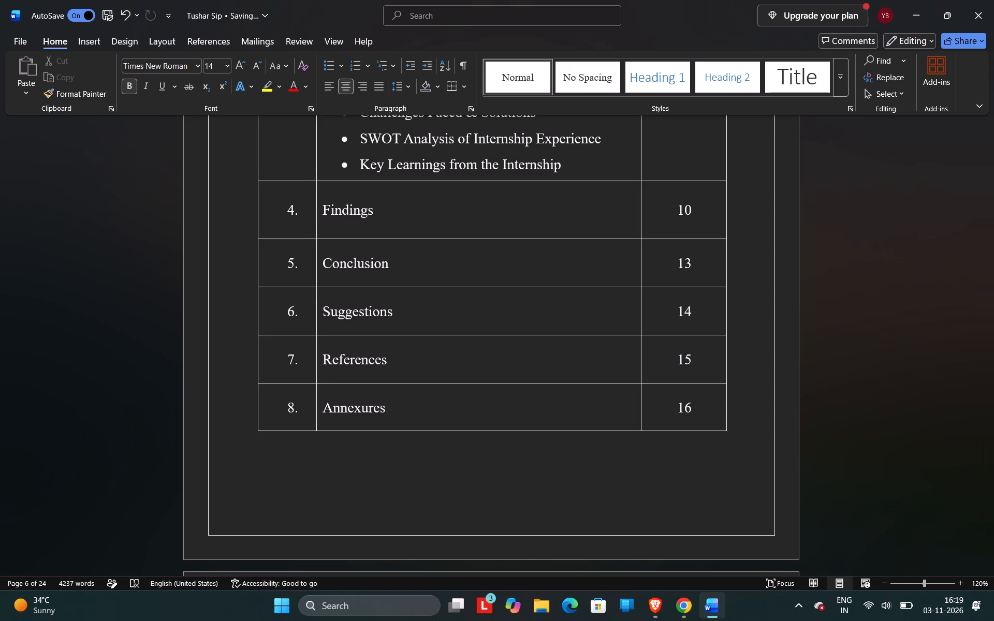
scroll(684, 534, up, 1)
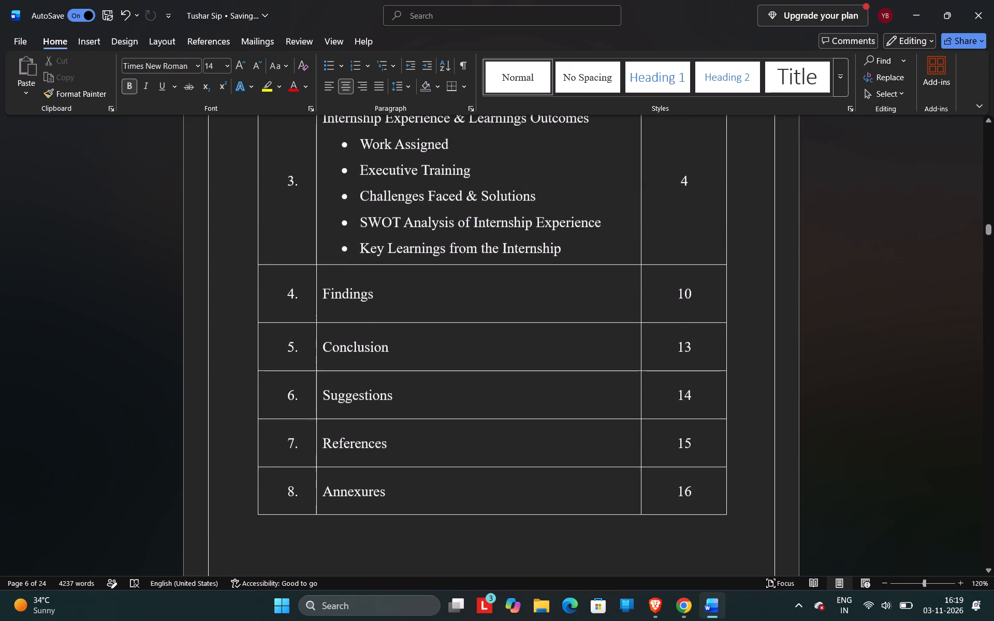
scroll(684, 534, up, 2)
Look through the report from the Executive Summary to the Annexures images to check the section order and page layout.
scroll(684, 534, down, 2)
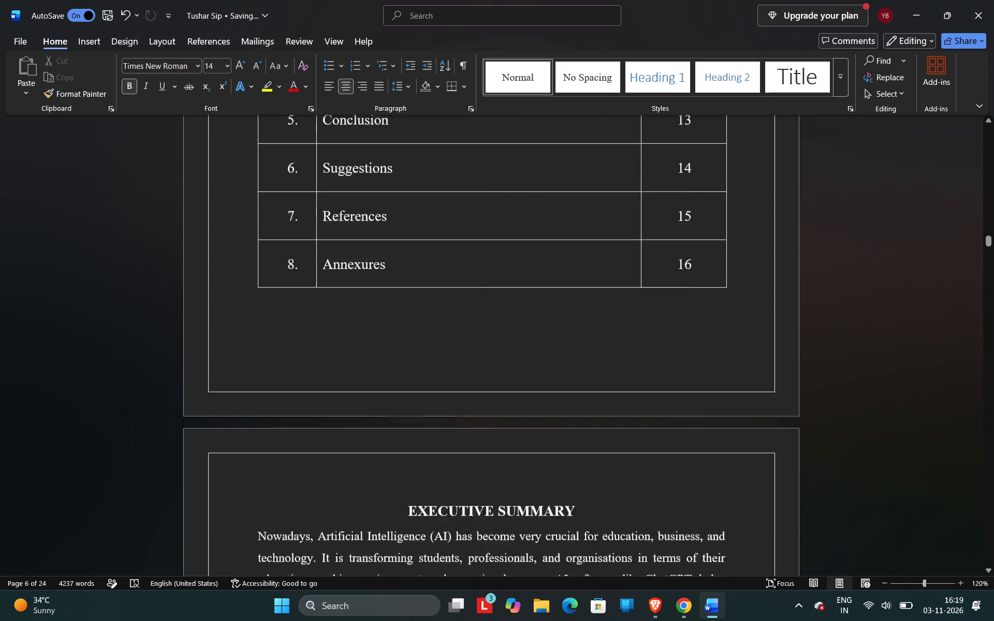
scroll(684, 534, down, 5)
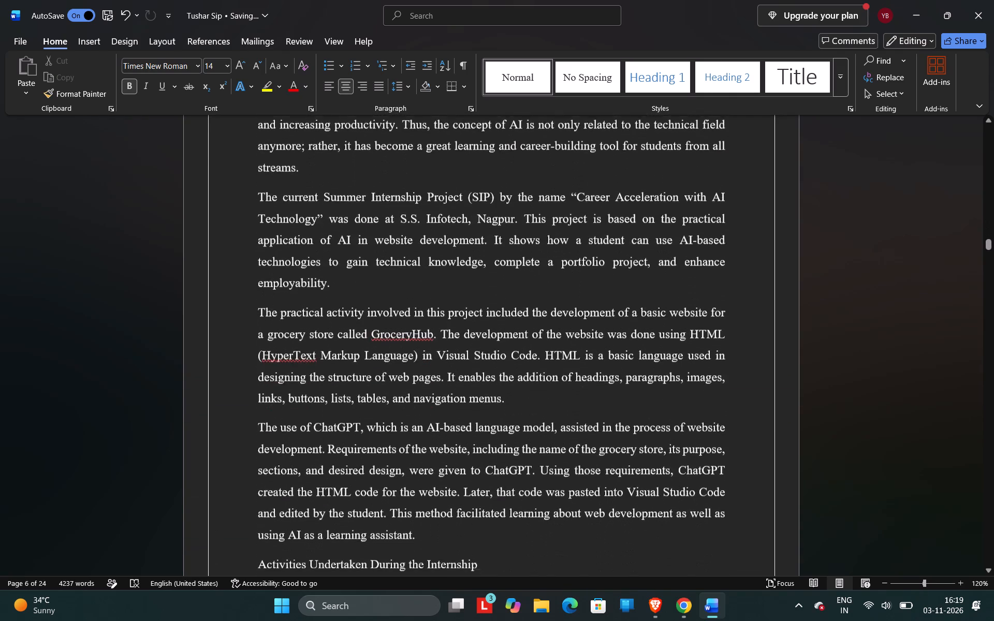
scroll(684, 534, down, 5)
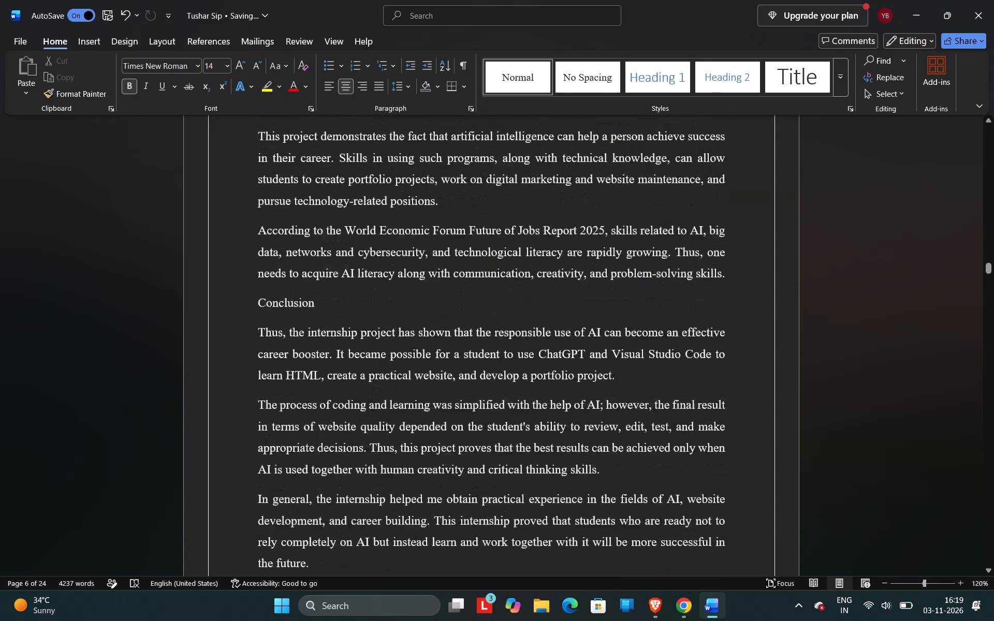
scroll(684, 534, down, 5)
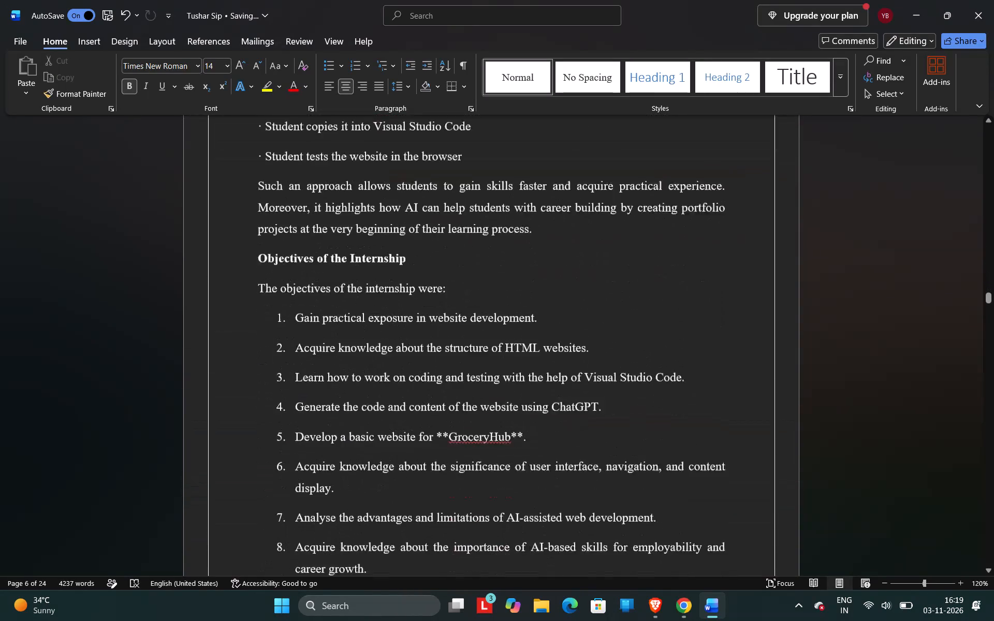
scroll(684, 534, down, 4)
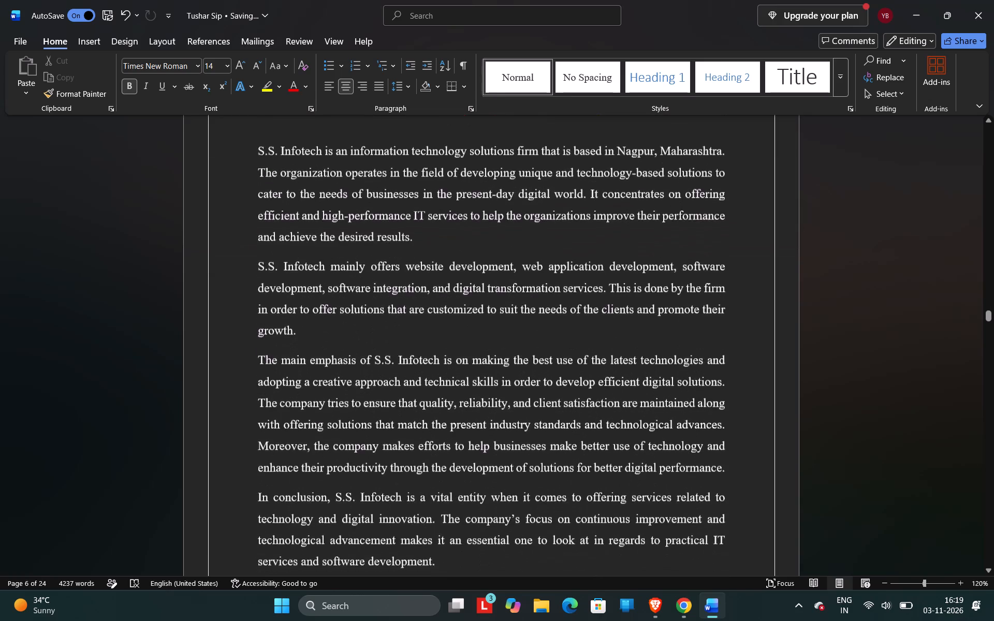
scroll(684, 534, down, 4)
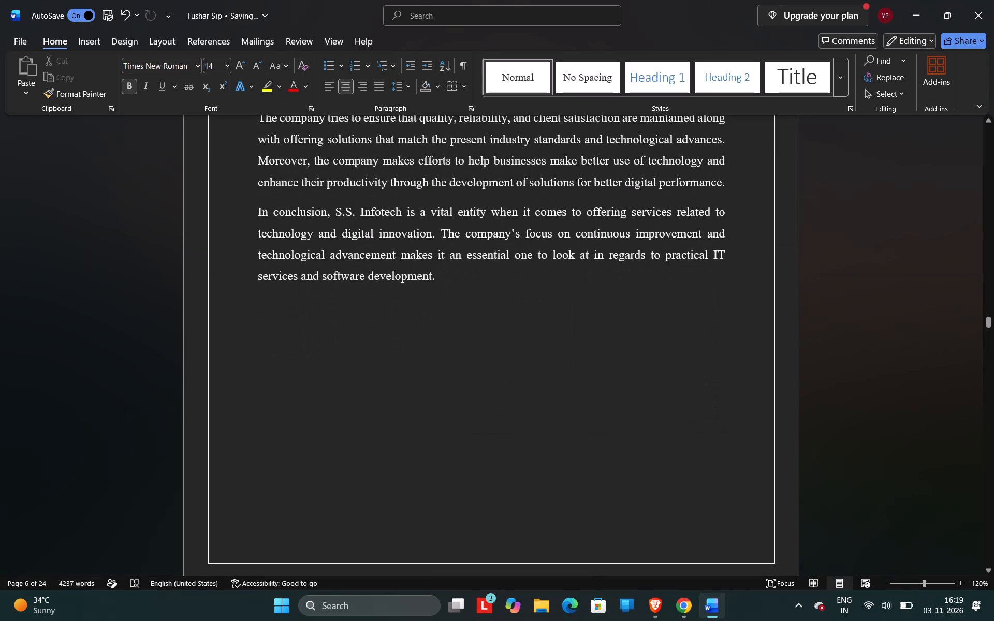
scroll(684, 534, down, 2)
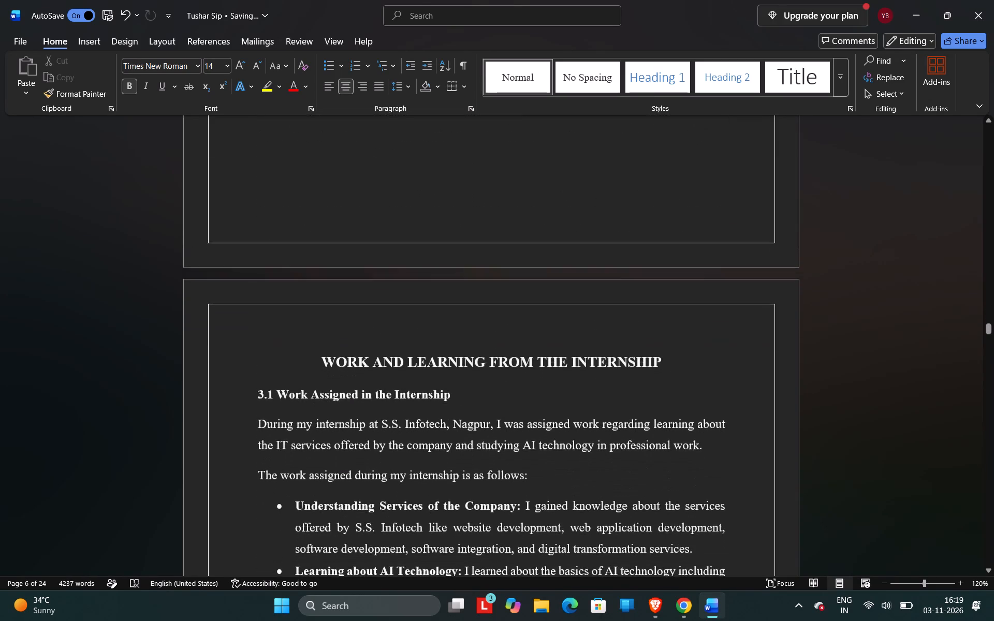
scroll(684, 534, down, 6)
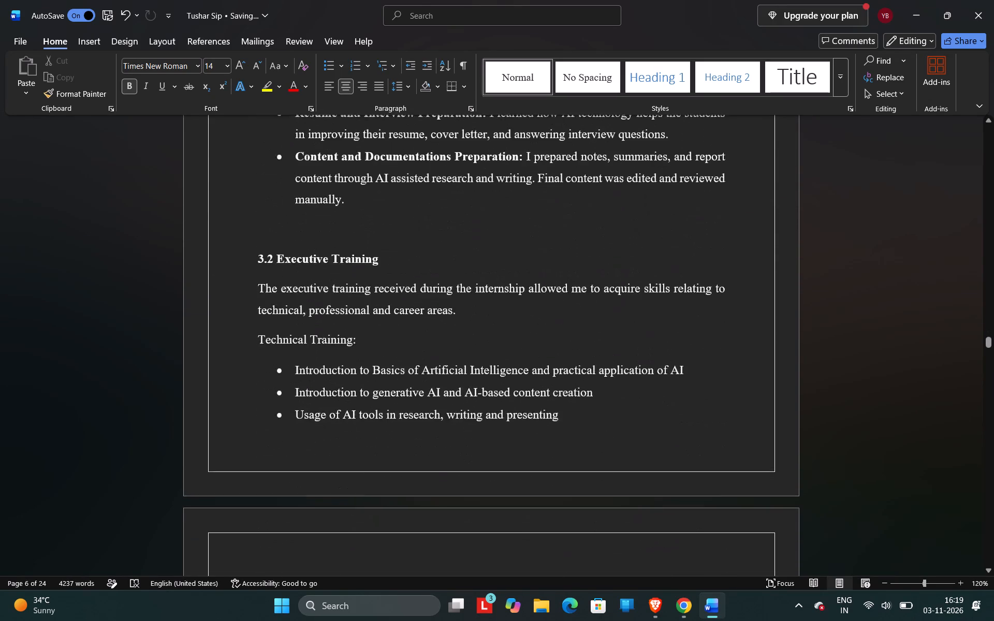
scroll(684, 534, down, 6)
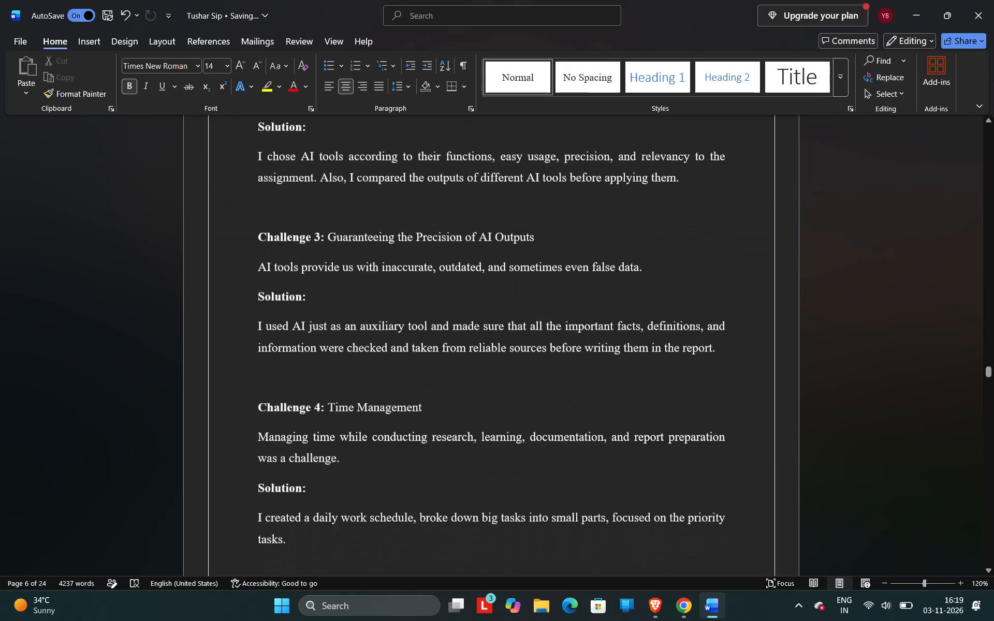
scroll(684, 534, down, 6)
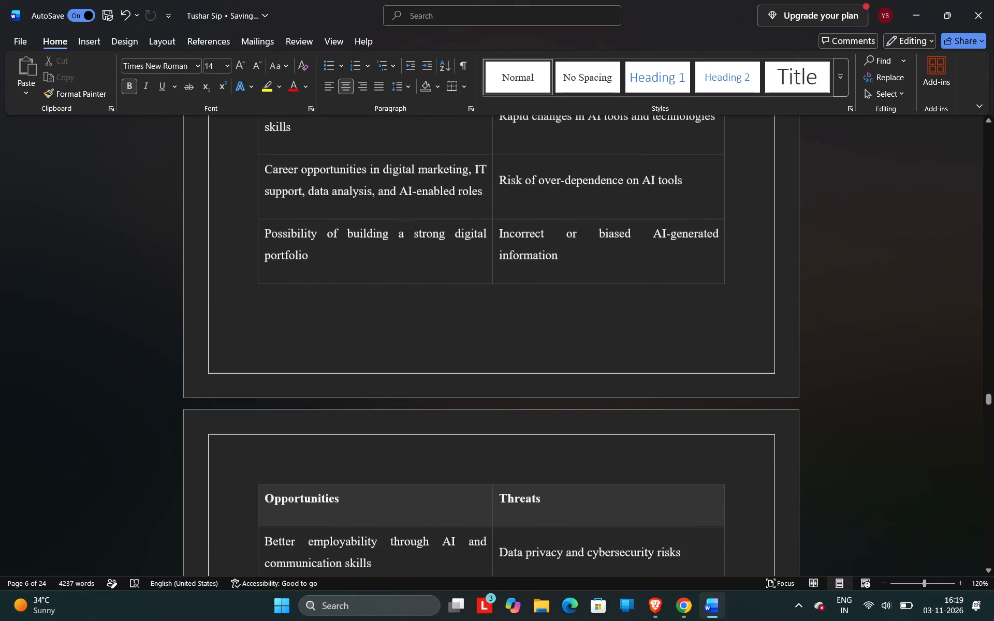
scroll(684, 534, down, 6)
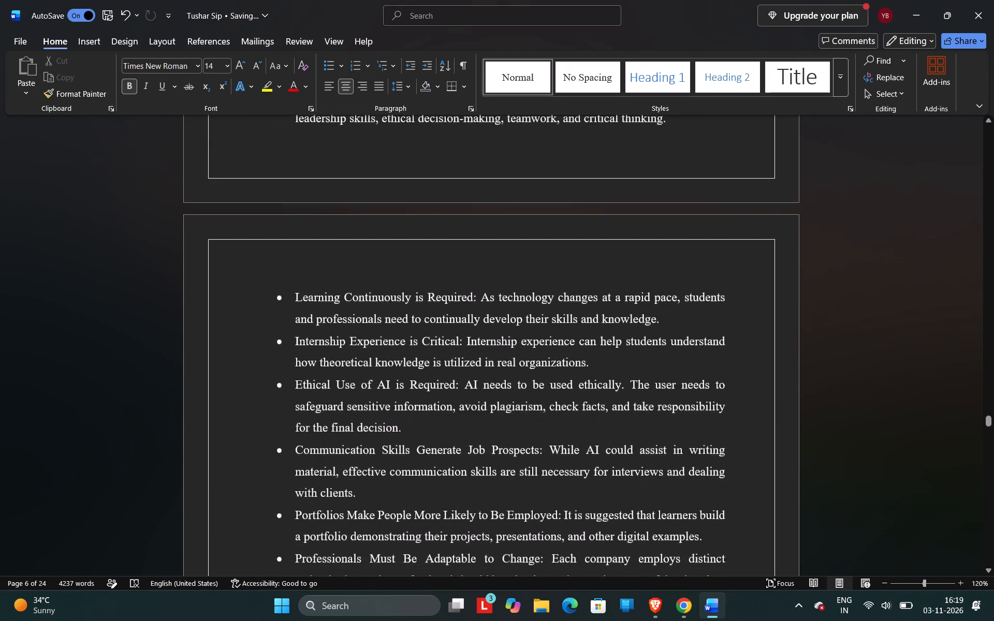
scroll(684, 534, down, 6)
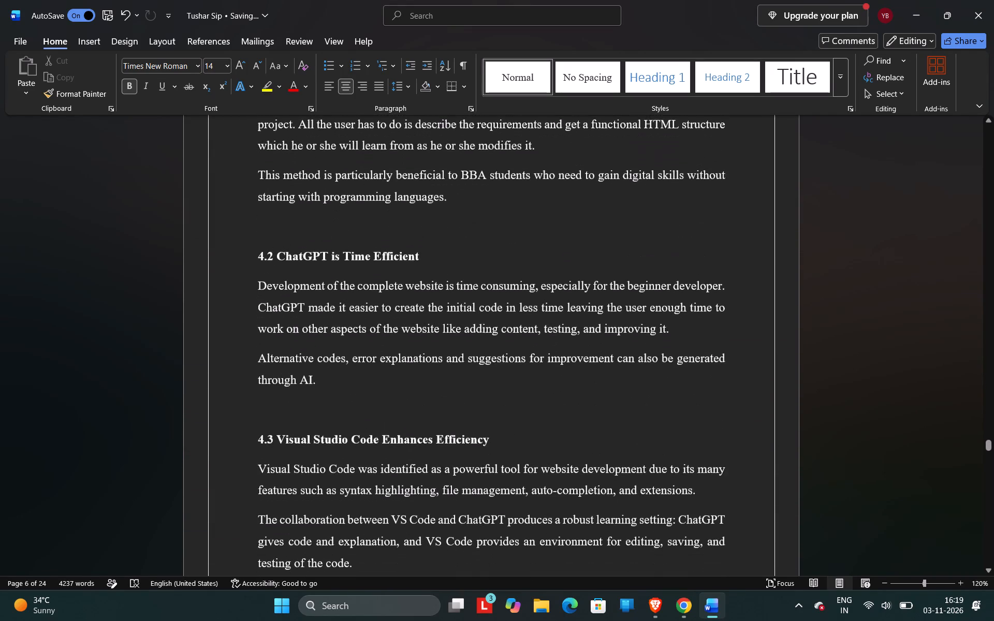
scroll(684, 534, down, 3)
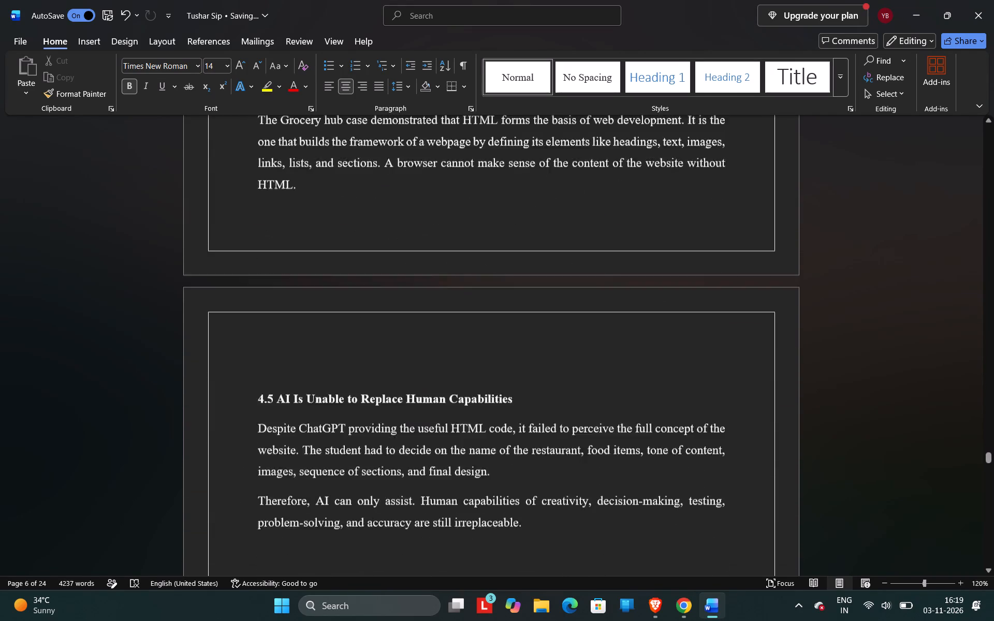
scroll(684, 534, down, 7)
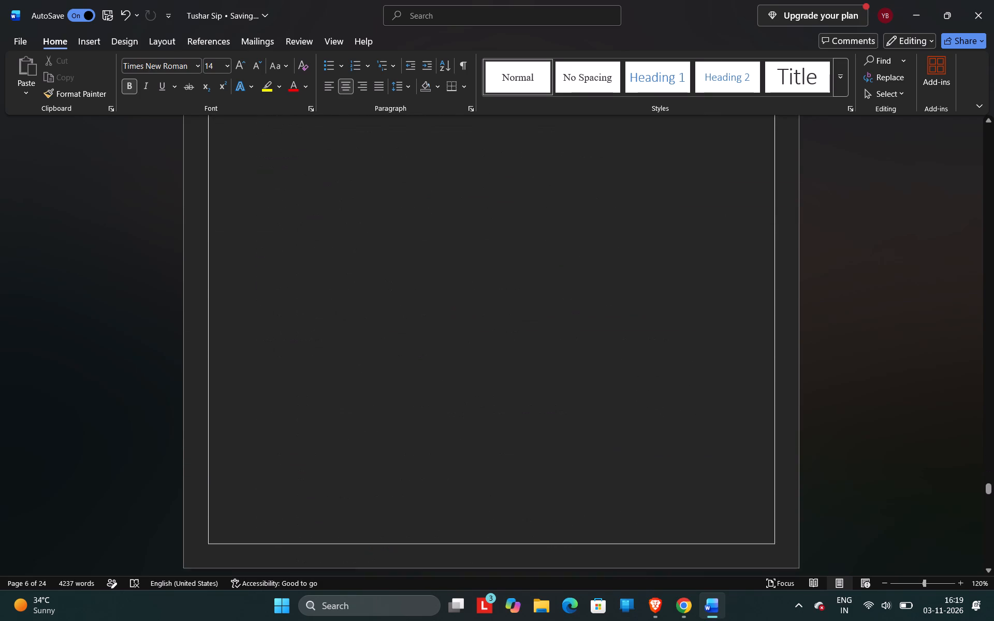
scroll(684, 534, down, 5)
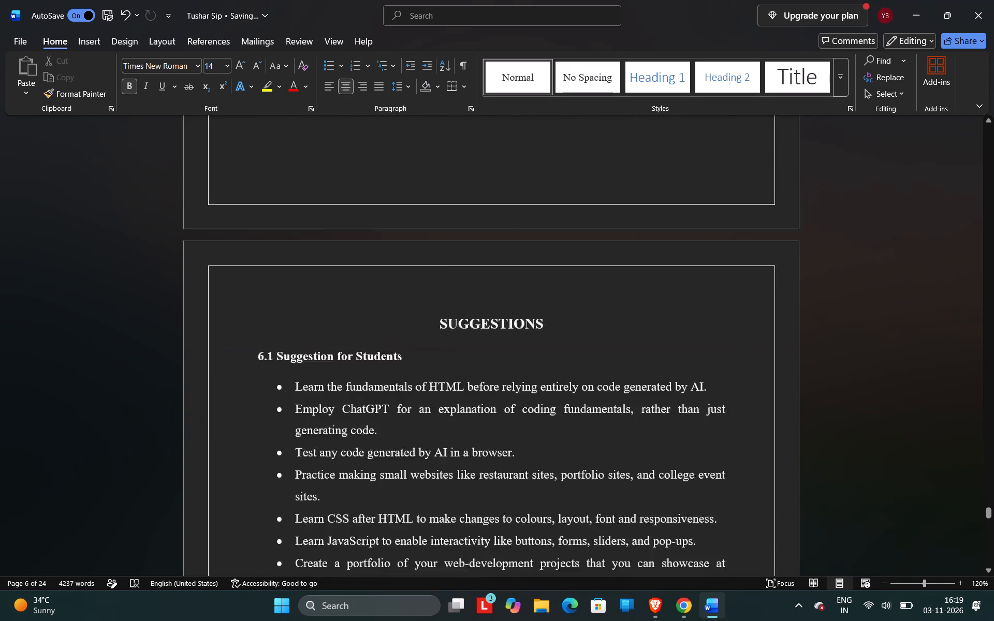
scroll(684, 534, down, 5)
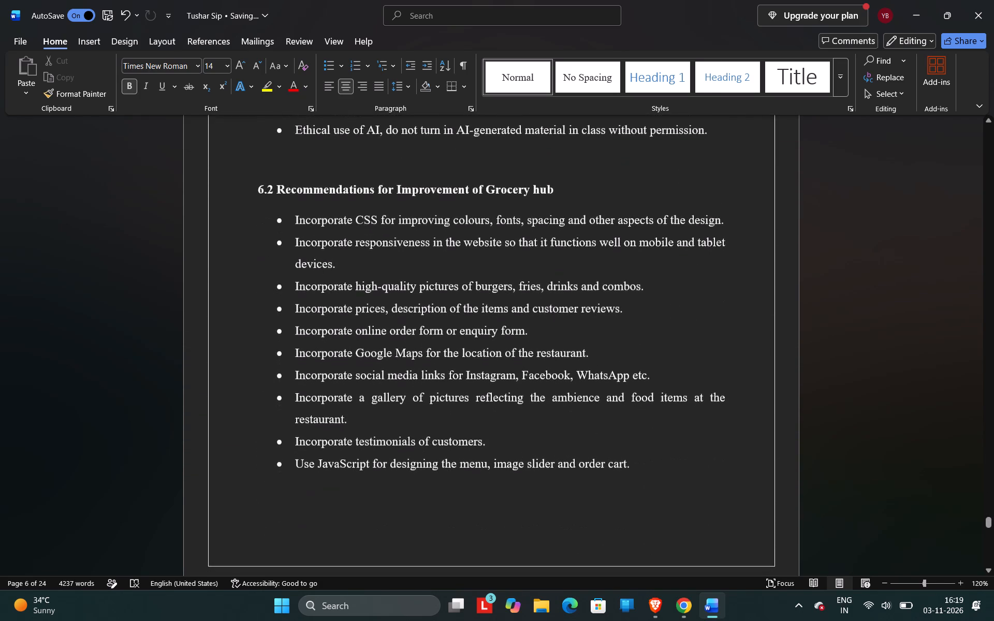
scroll(684, 534, down, 4)
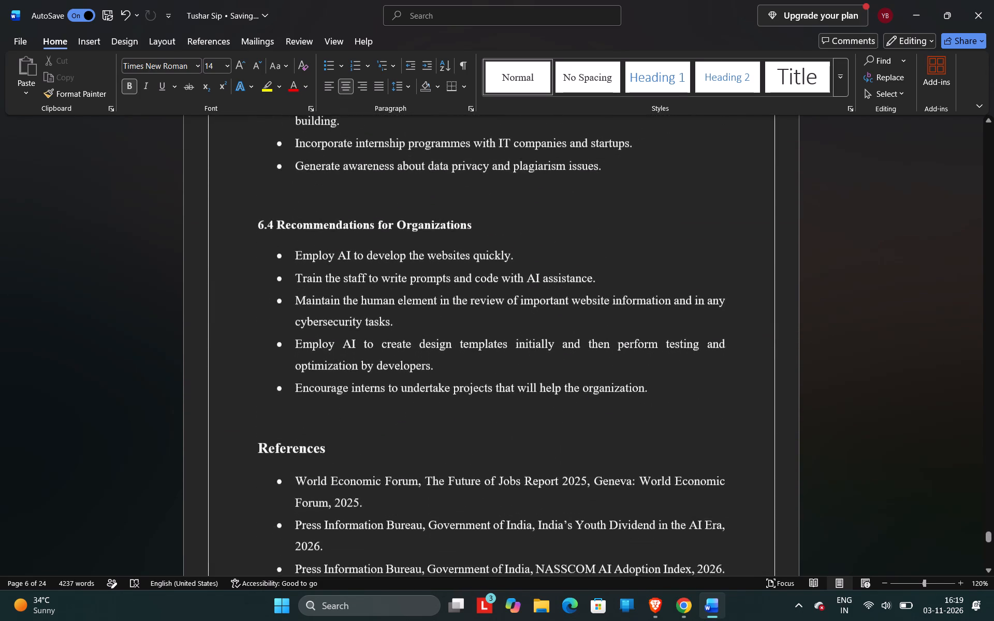
scroll(684, 534, down, 4)
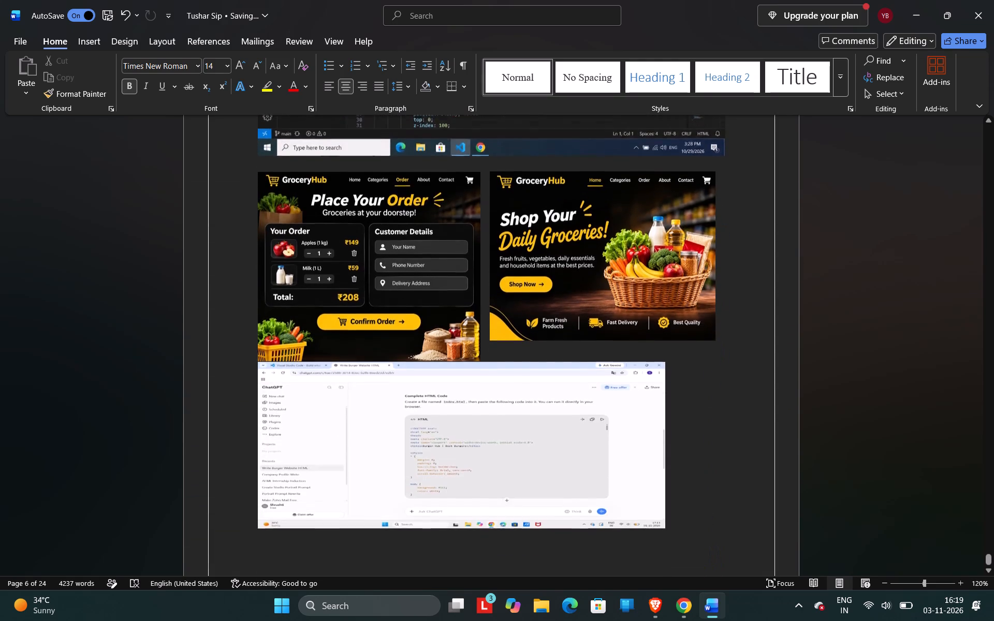
scroll(684, 534, down, 3)
Look back through the report from the Annexures to the index table, comparing the sections with the index entries.
scroll(684, 534, up, 2)
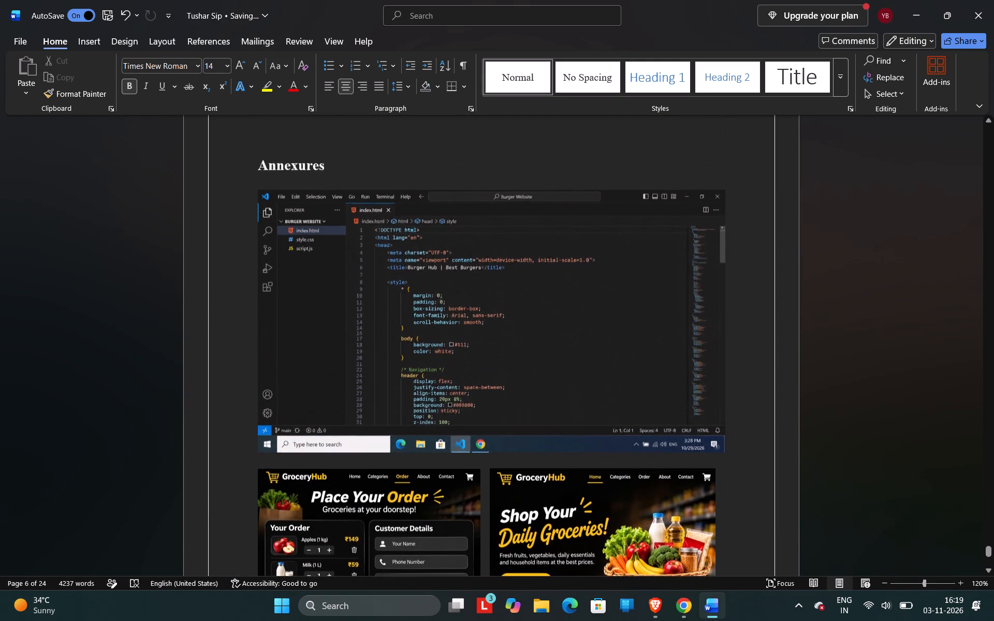
scroll(684, 534, up, 2)
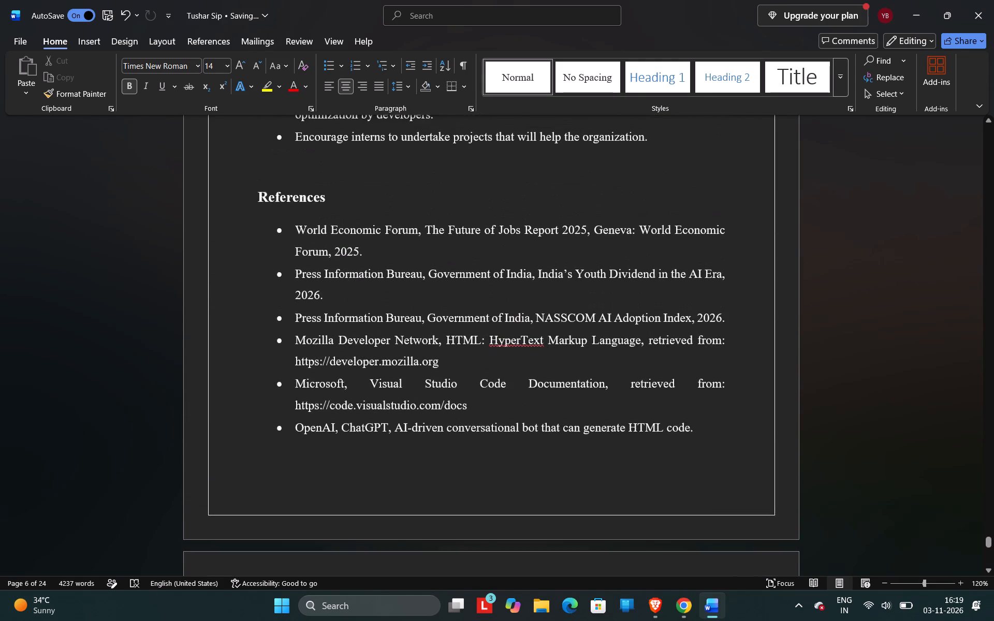
scroll(684, 534, up, 6)
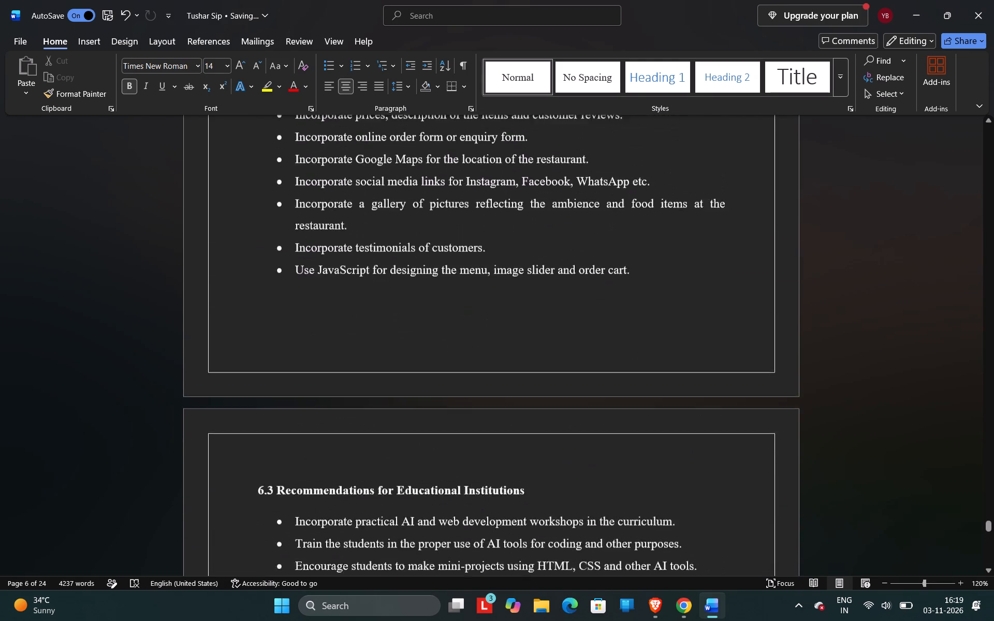
scroll(684, 534, up, 12)
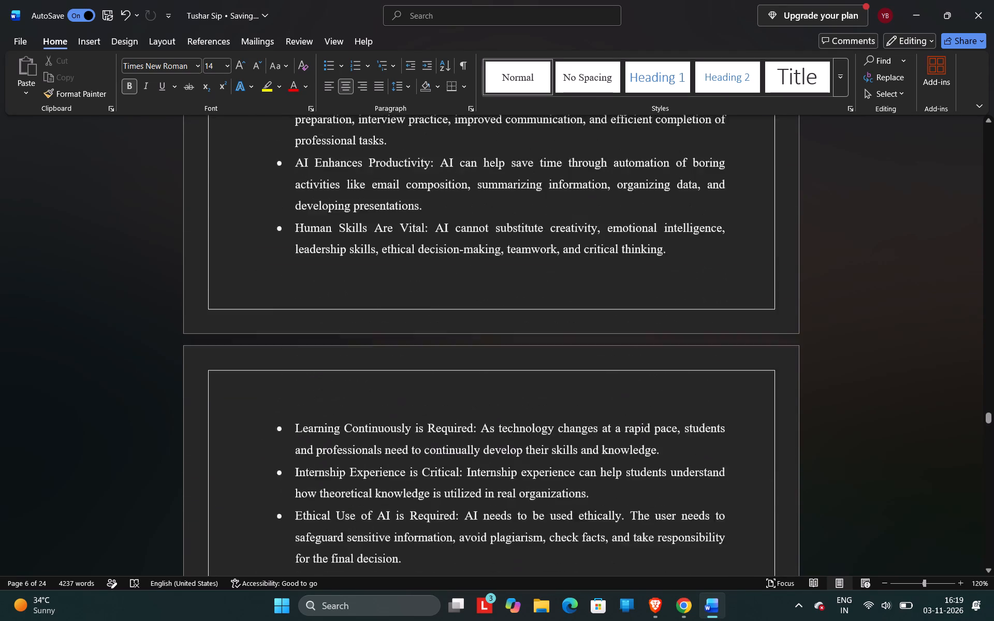
scroll(684, 534, up, 4)
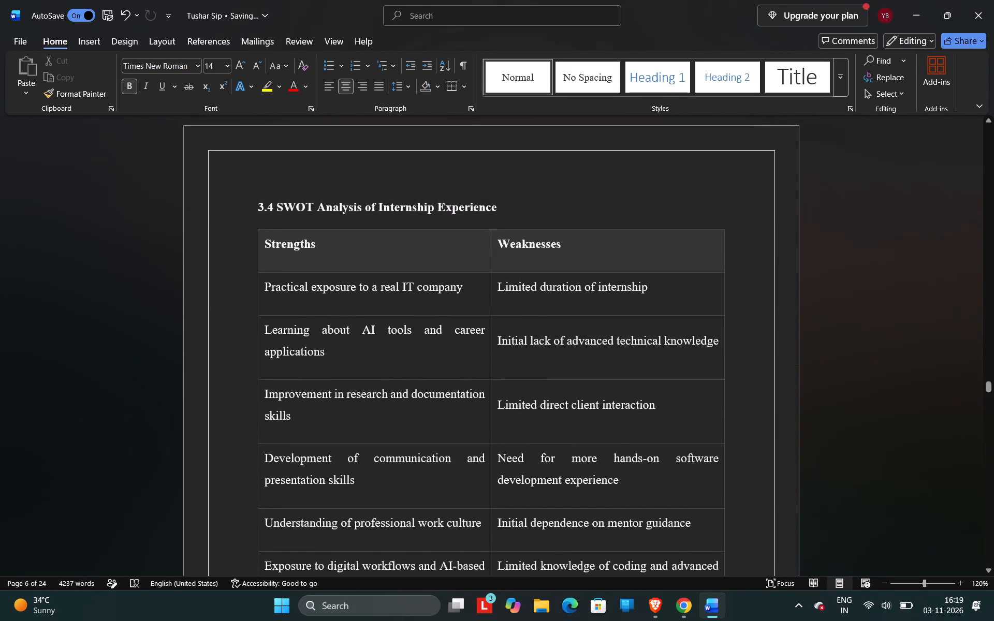
scroll(684, 534, up, 4)
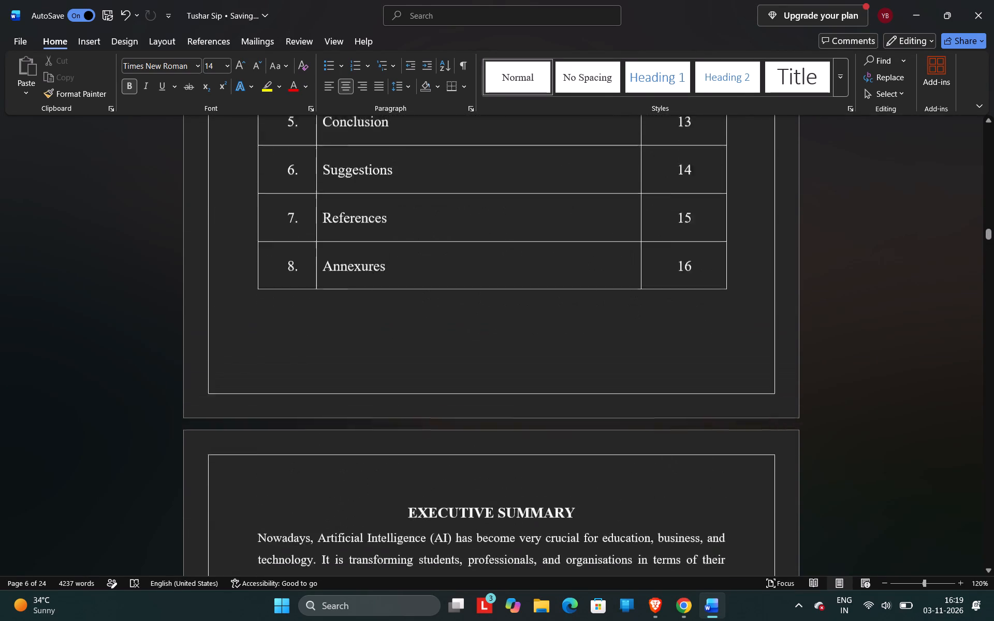
scroll(684, 534, up, 1)
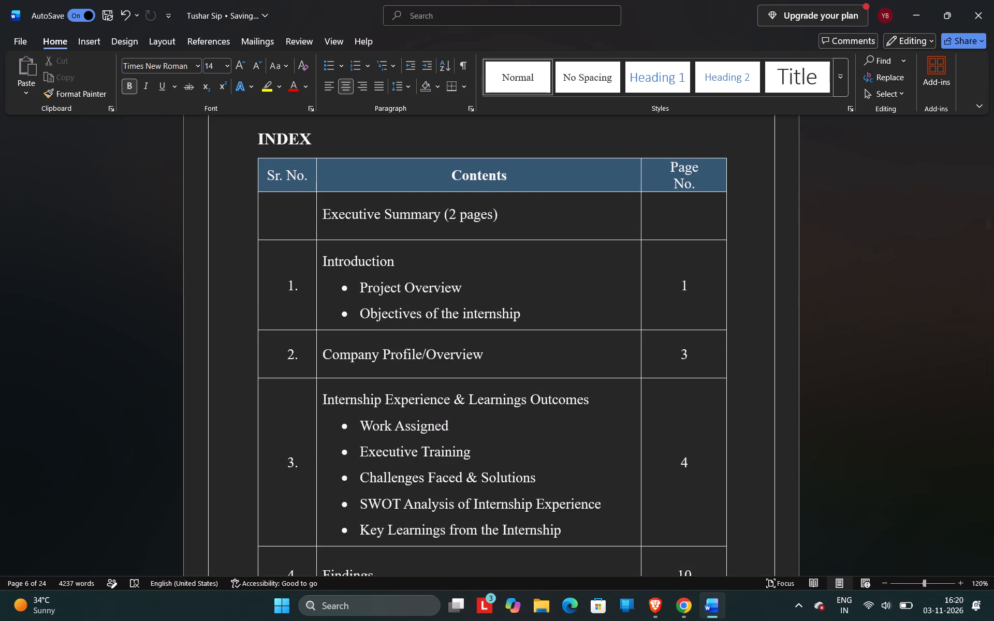
Look over the Executive Summary pages, and return to the cover page to check its title, submission and institute details.
scroll(684, 534, down, 4)
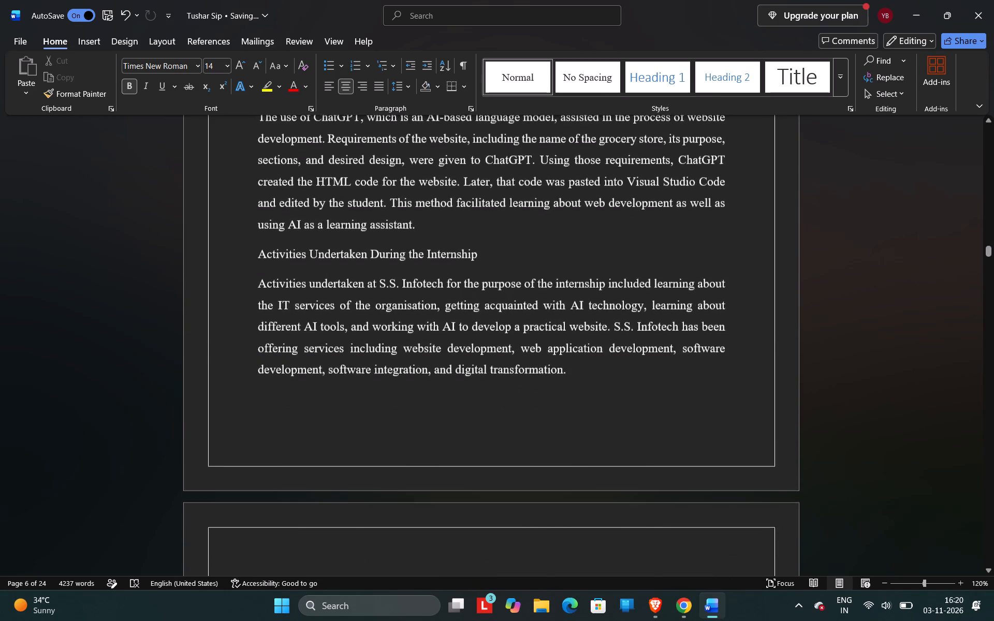
scroll(684, 534, down, 3)
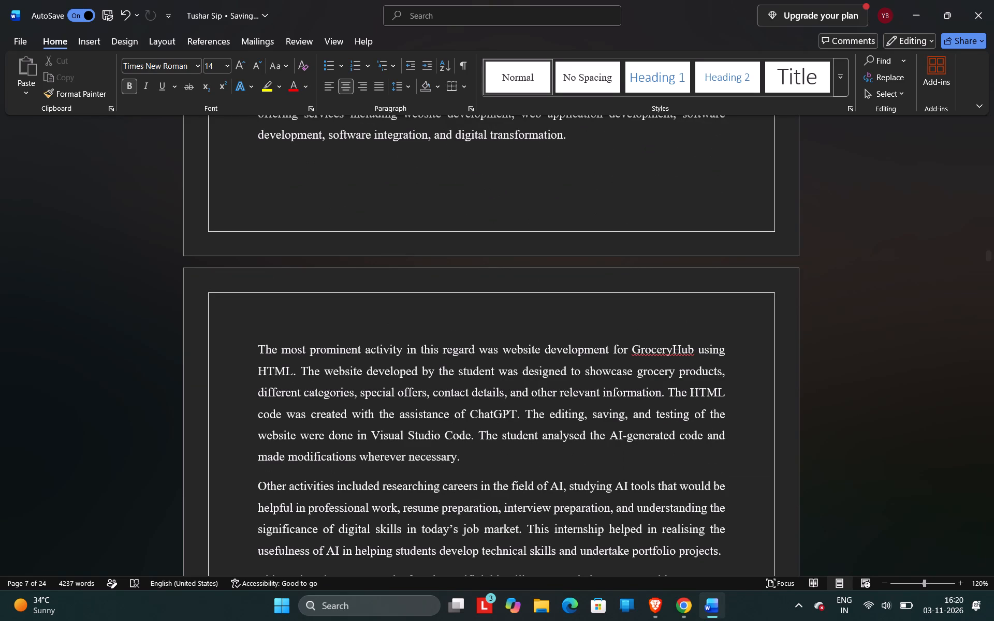
scroll(684, 534, up, 12)
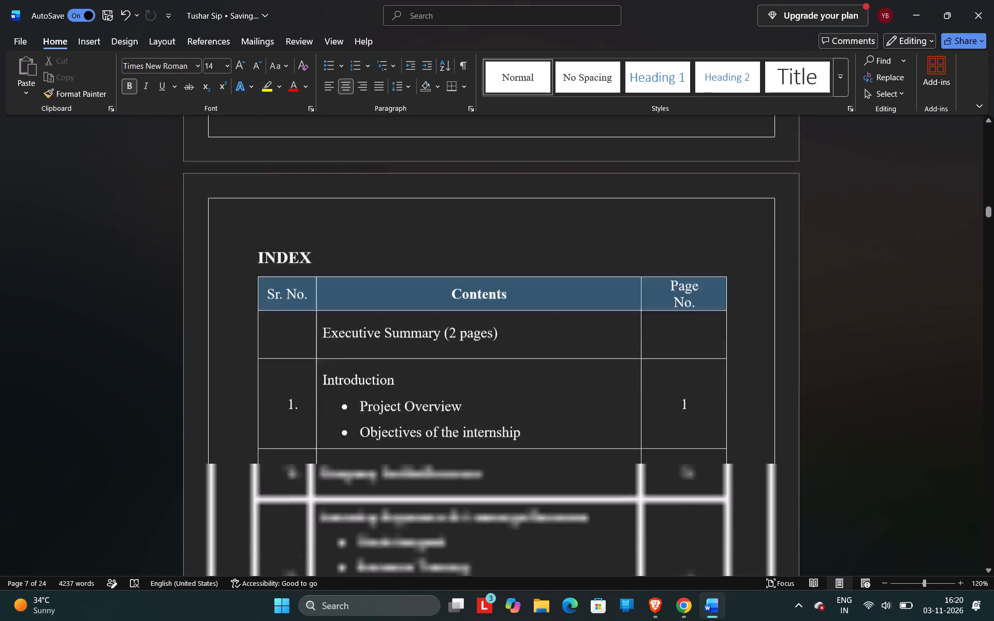
scroll(684, 534, up, 10)
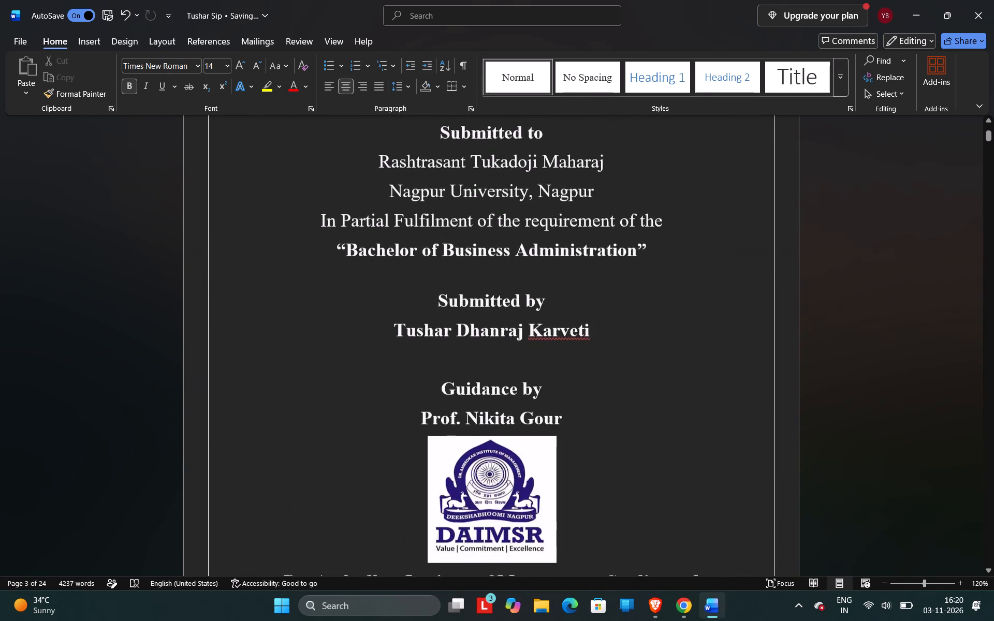
scroll(684, 534, up, 9)
scroll(684, 534, down, 2)
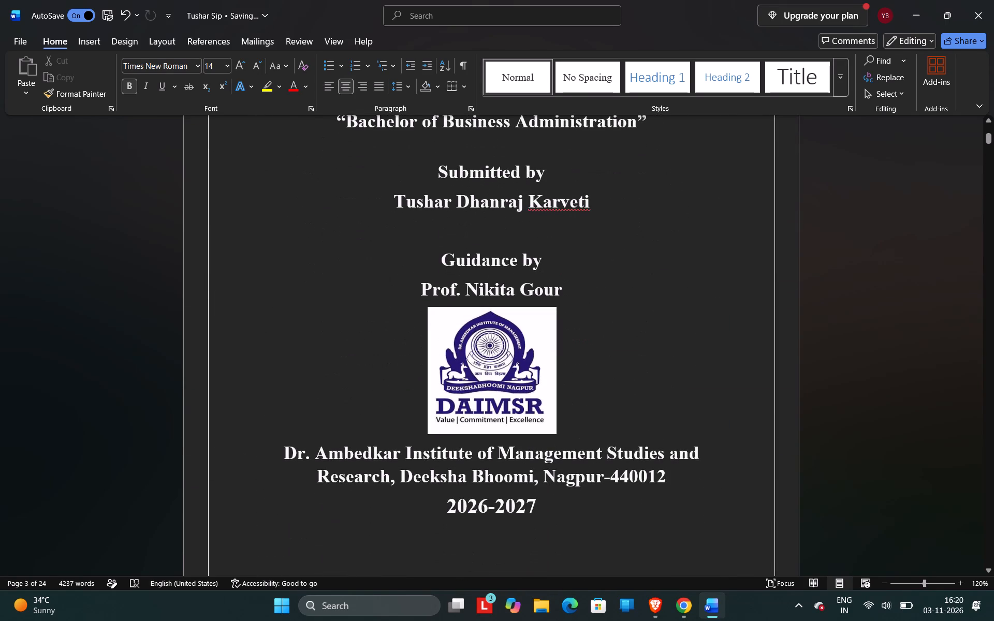
scroll(684, 534, up, 10)
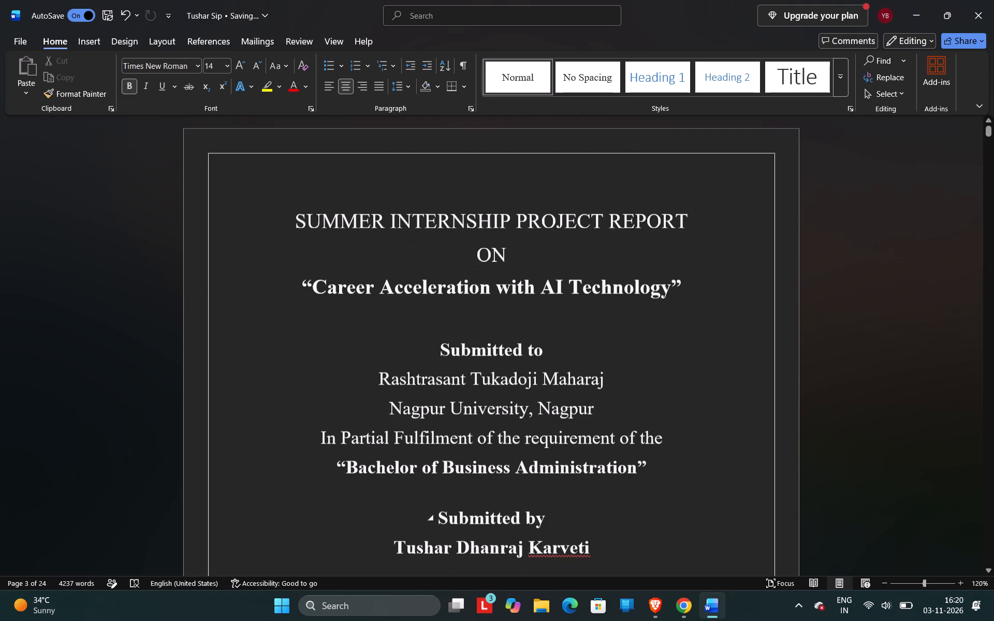
scroll(684, 534, down, 6)
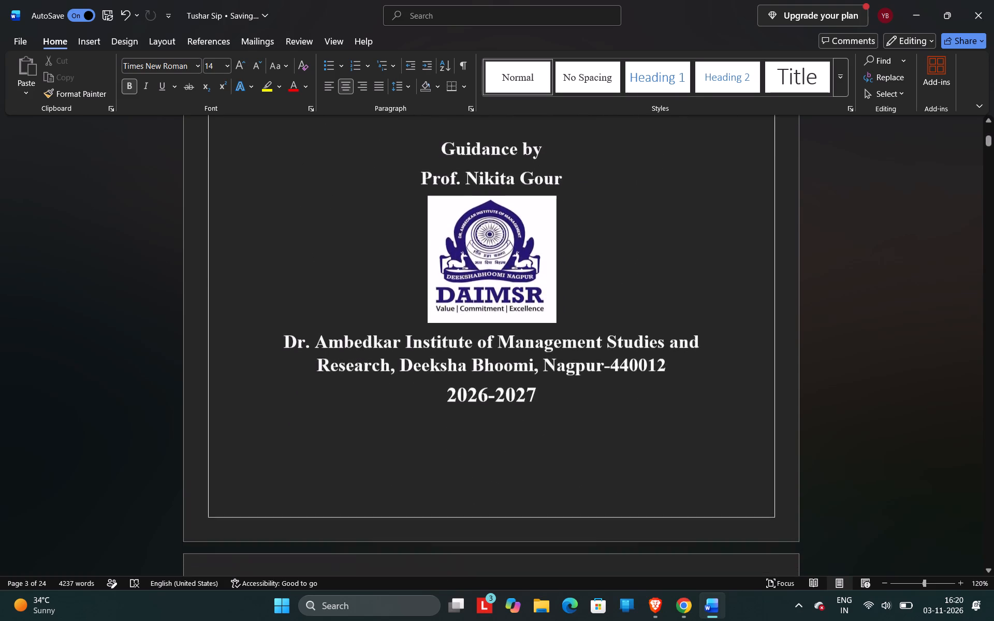
scroll(684, 534, down, 3)
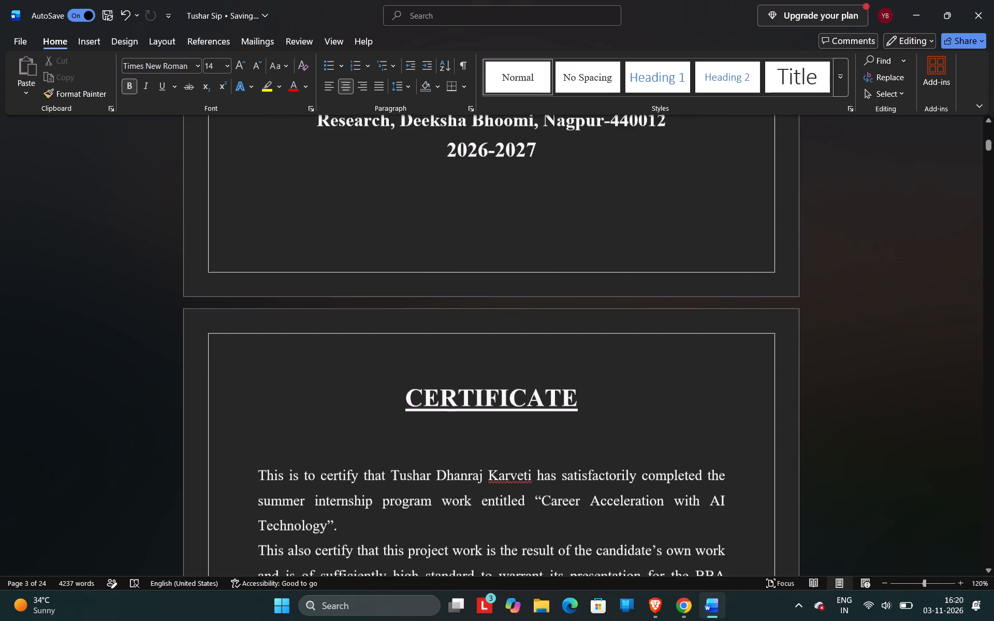
scroll(684, 534, down, 4)
scroll(684, 534, up, 1)
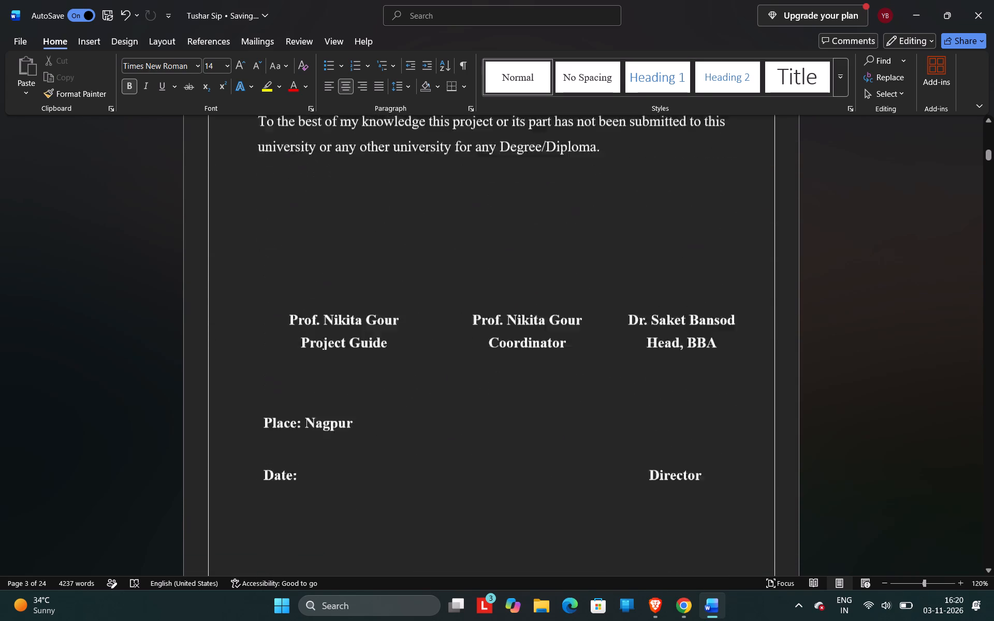
scroll(684, 534, up, 1)
scroll(684, 534, down, 3)
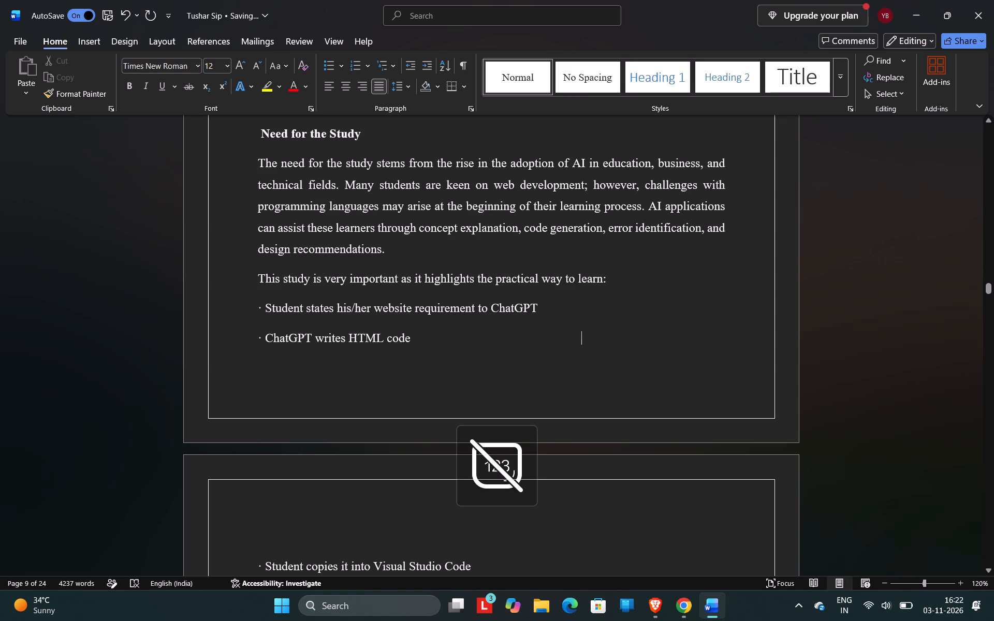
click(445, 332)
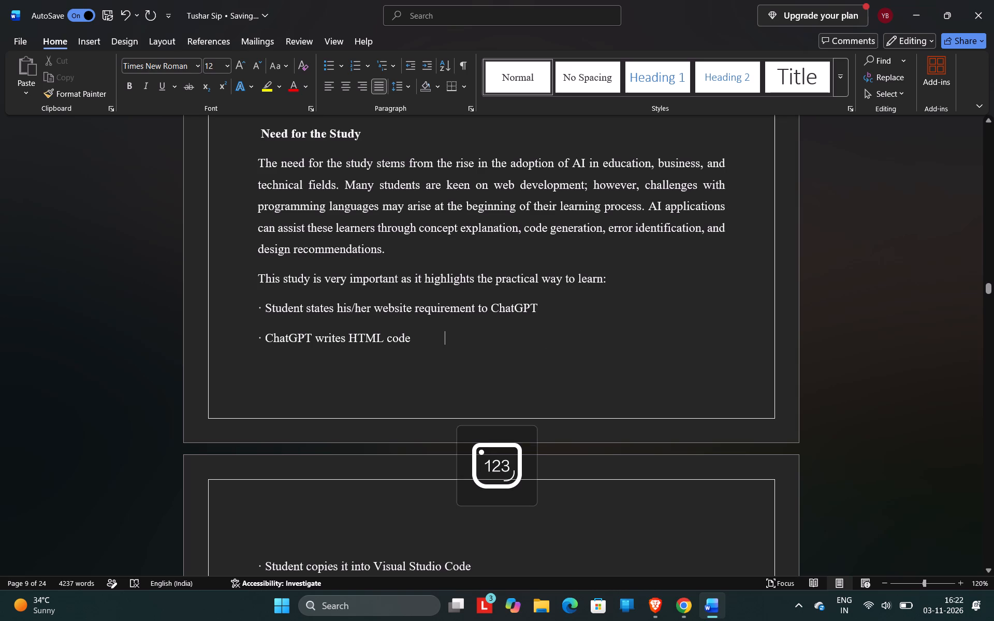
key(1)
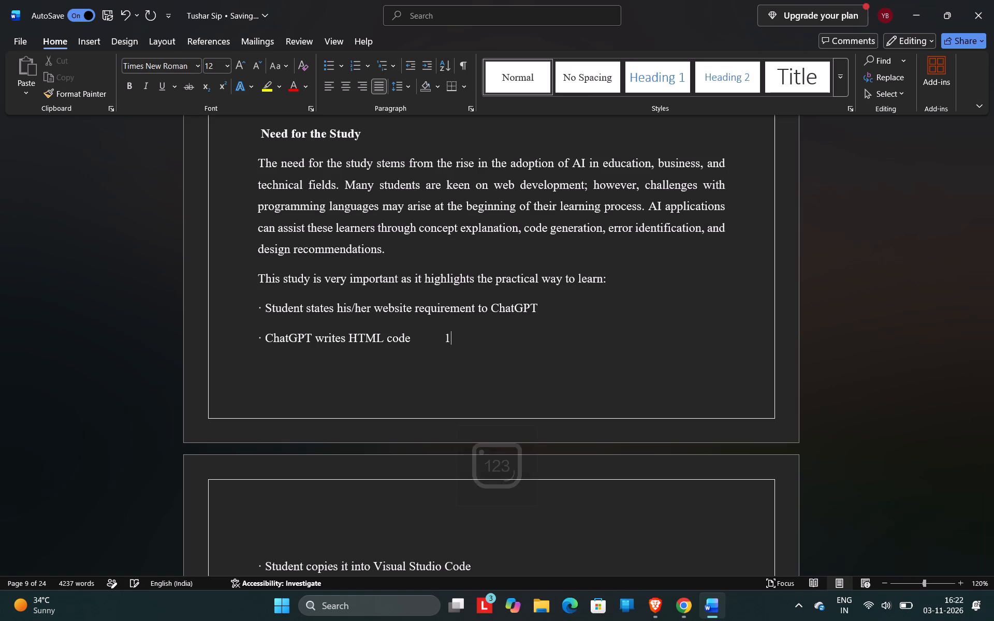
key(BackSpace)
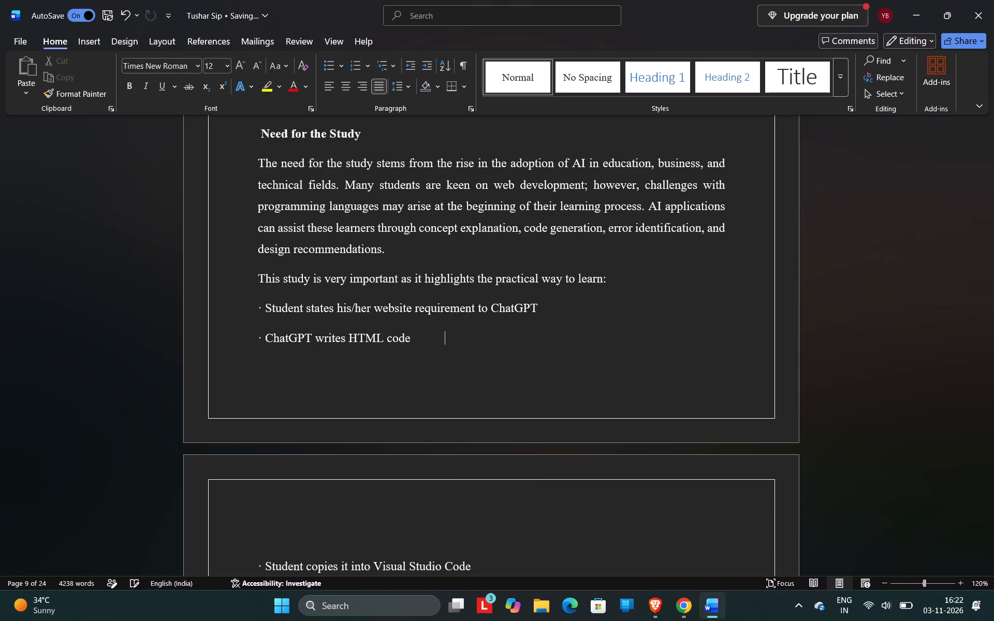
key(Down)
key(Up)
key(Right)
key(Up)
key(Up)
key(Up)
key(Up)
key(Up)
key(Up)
Return to the start of the report and check the cover page layout from the title down to the academic year.
click(467, 380)
scroll(467, 380, up, 11)
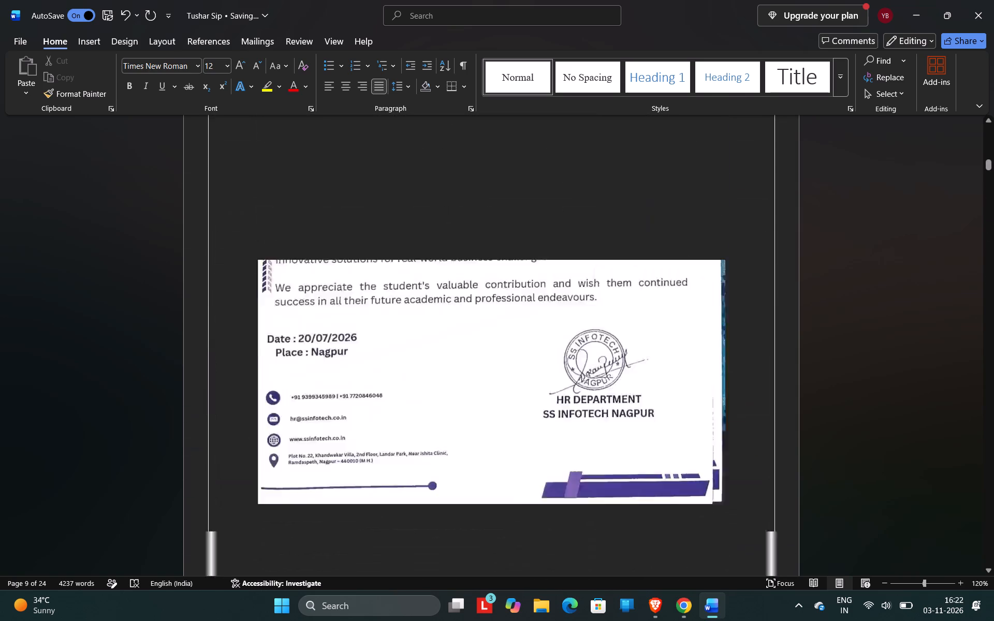
scroll(467, 380, up, 16)
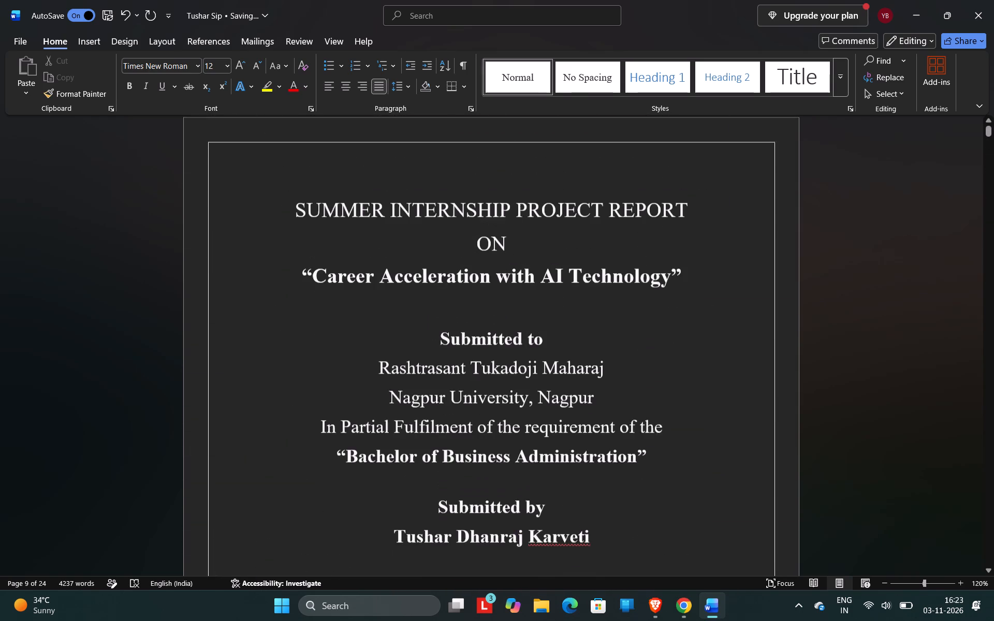
scroll(467, 380, up, 10)
scroll(467, 380, down, 1)
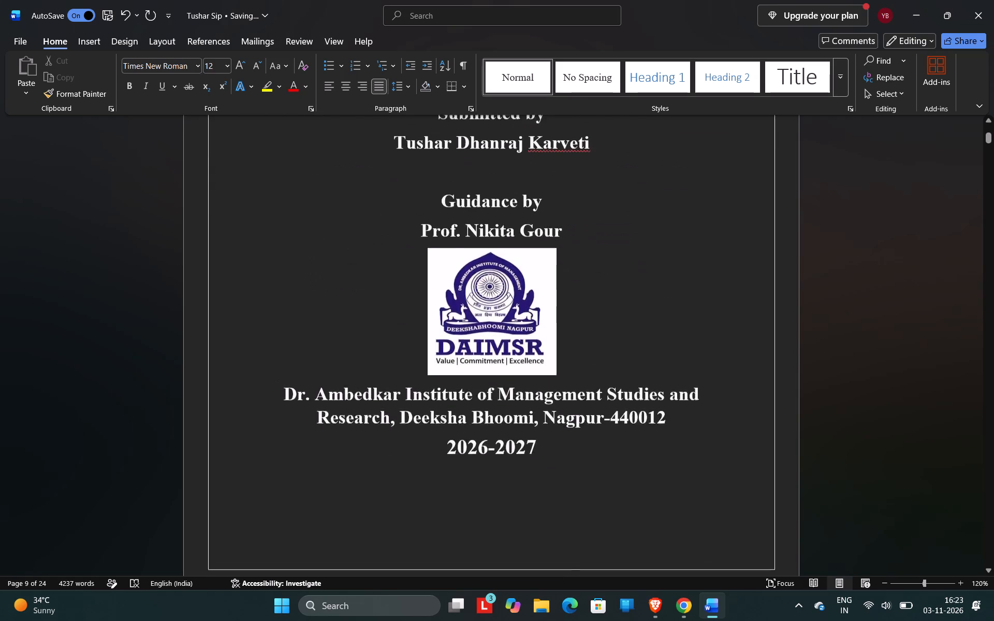
scroll(467, 380, down, 2)
scroll(467, 380, up, 1)
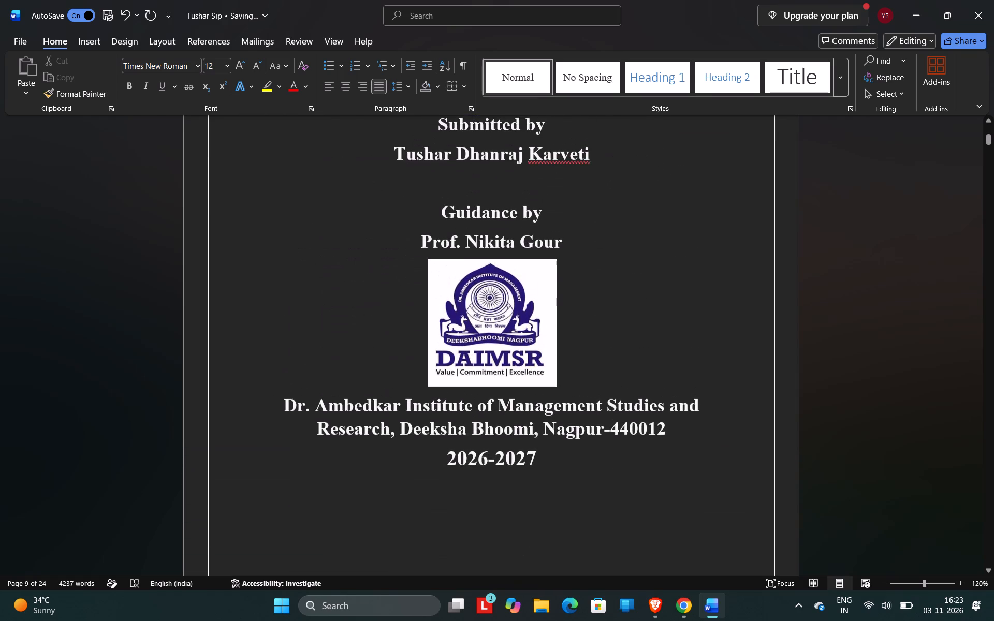
scroll(467, 380, up, 1)
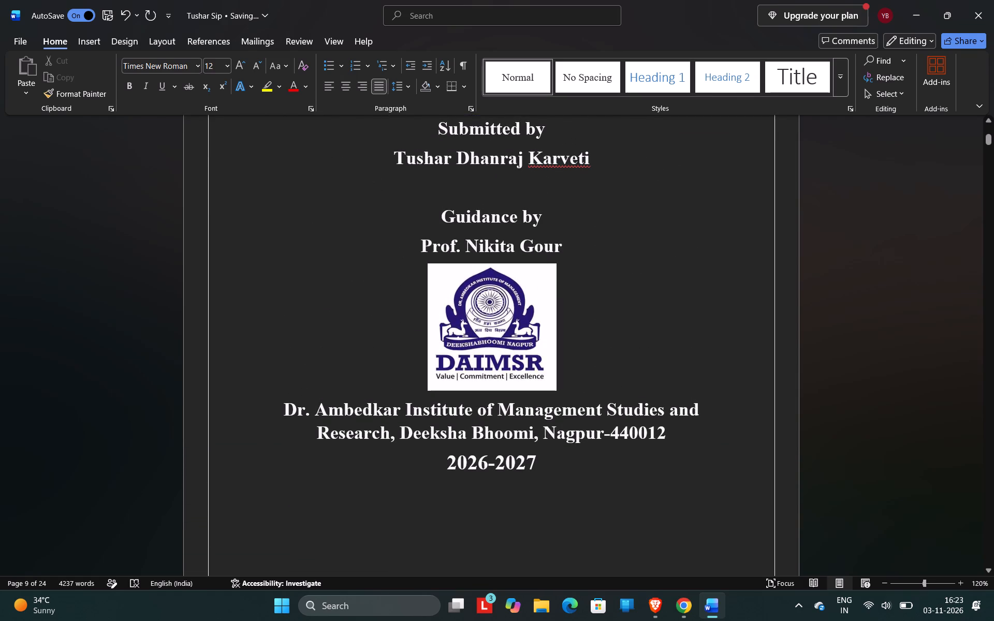
scroll(565, 330, down, 1)
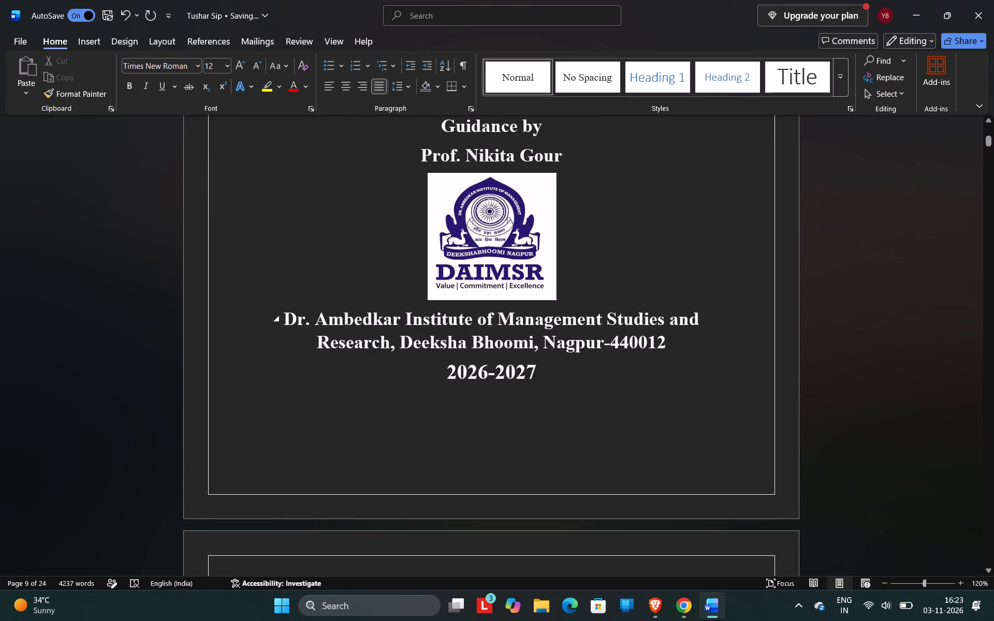
Insert a blank line between the DAIMSR logo and the institute name on the cover page.
click(287, 309)
key(Return)
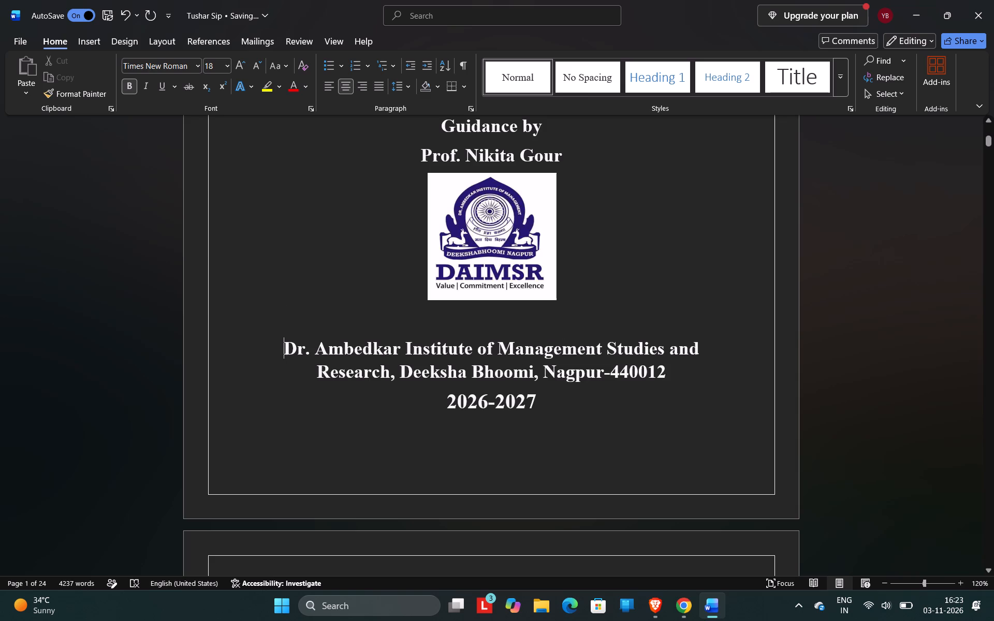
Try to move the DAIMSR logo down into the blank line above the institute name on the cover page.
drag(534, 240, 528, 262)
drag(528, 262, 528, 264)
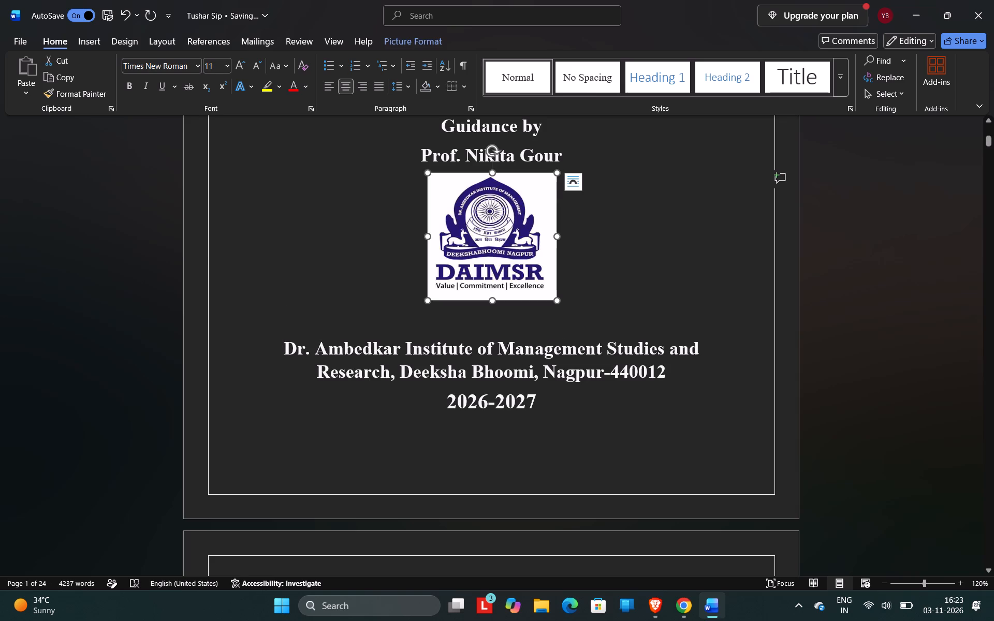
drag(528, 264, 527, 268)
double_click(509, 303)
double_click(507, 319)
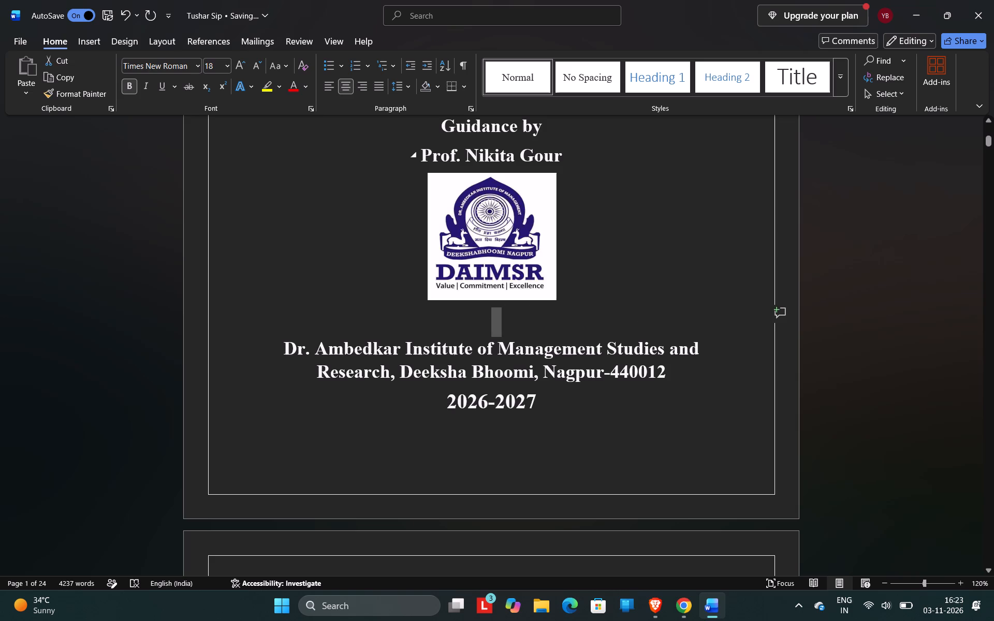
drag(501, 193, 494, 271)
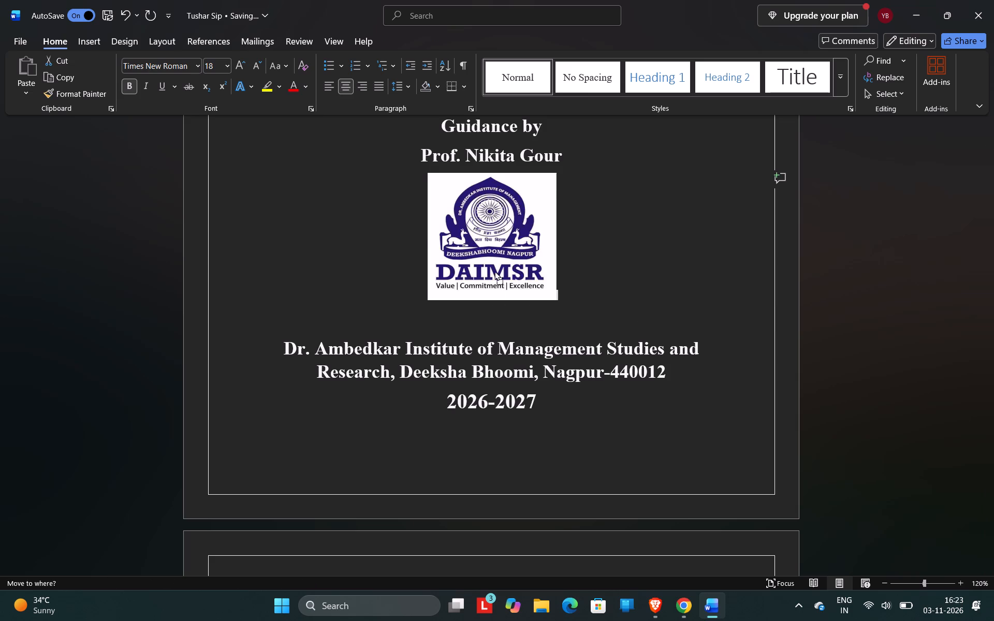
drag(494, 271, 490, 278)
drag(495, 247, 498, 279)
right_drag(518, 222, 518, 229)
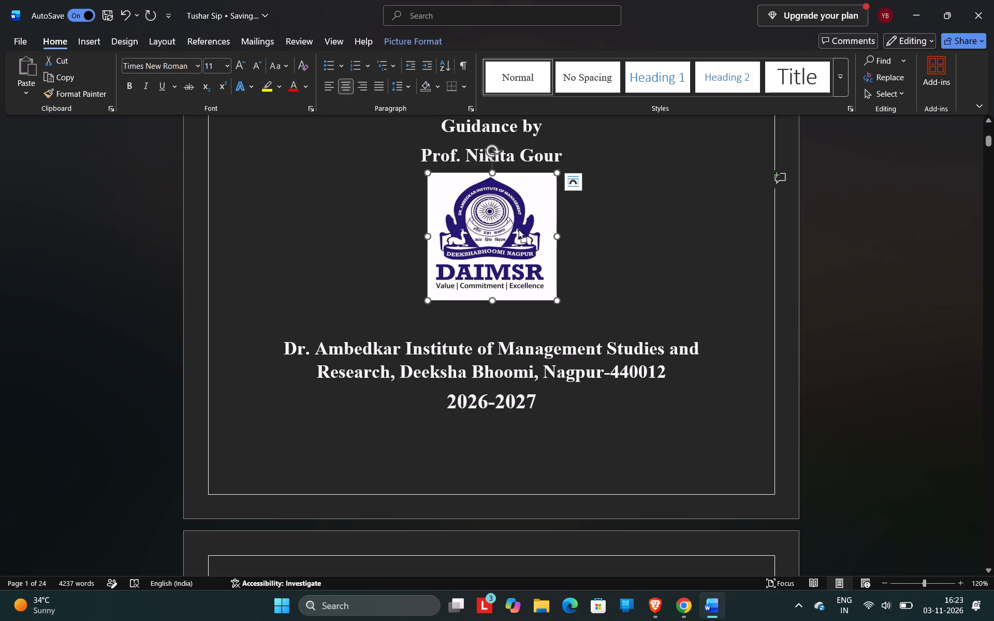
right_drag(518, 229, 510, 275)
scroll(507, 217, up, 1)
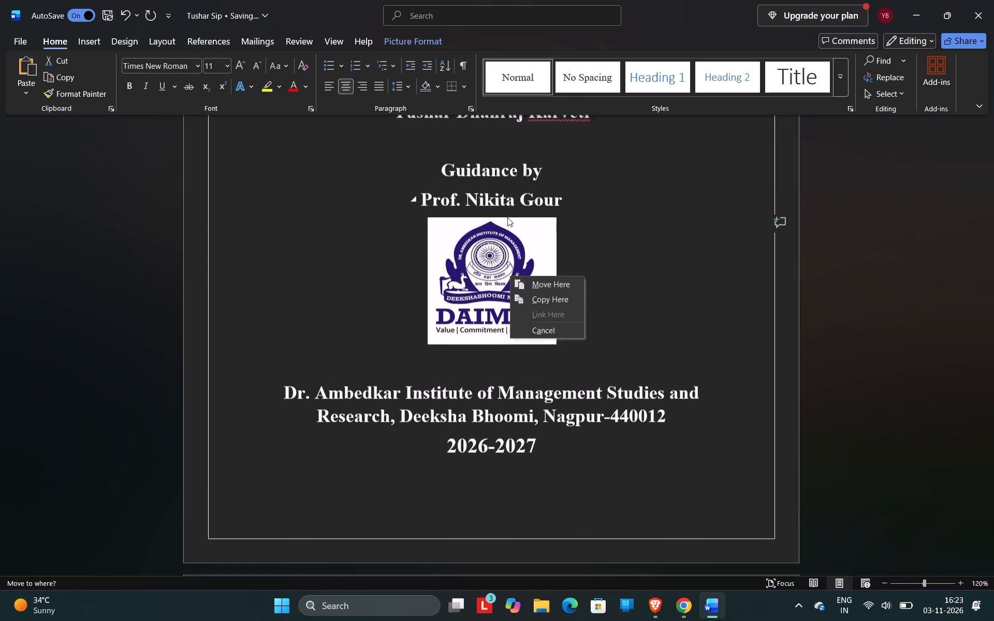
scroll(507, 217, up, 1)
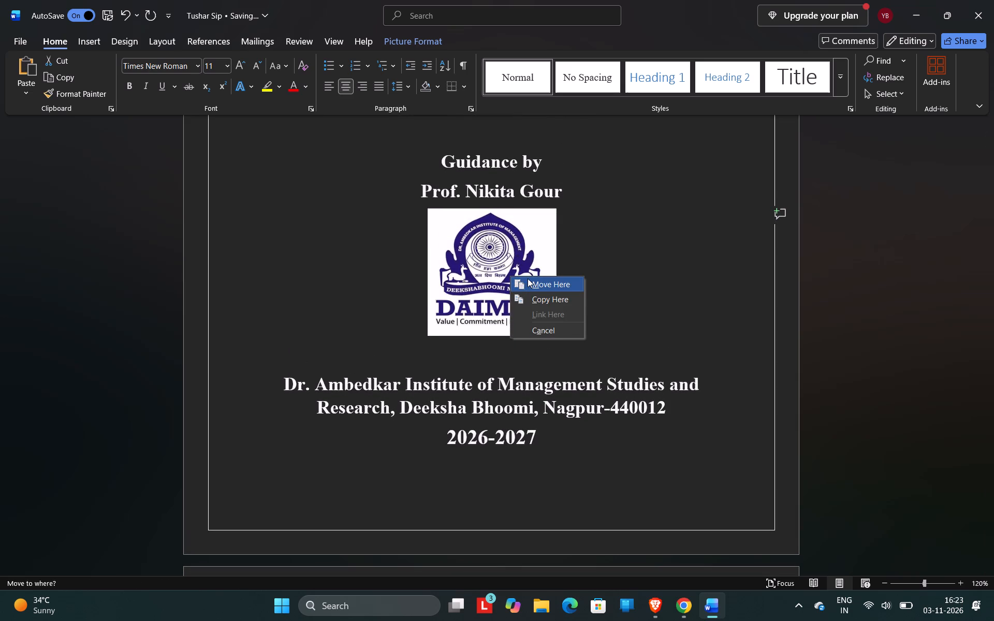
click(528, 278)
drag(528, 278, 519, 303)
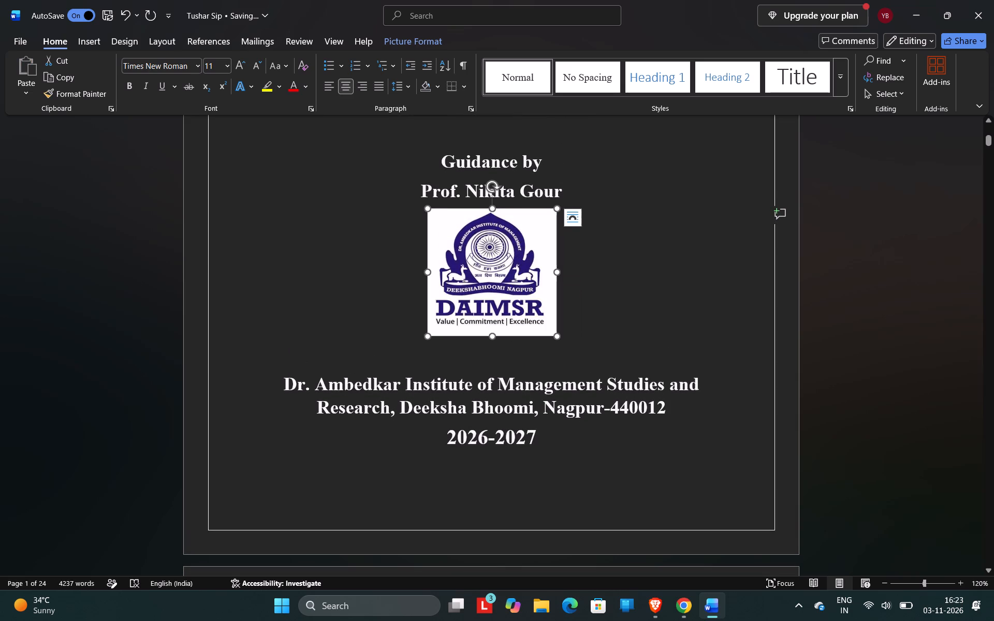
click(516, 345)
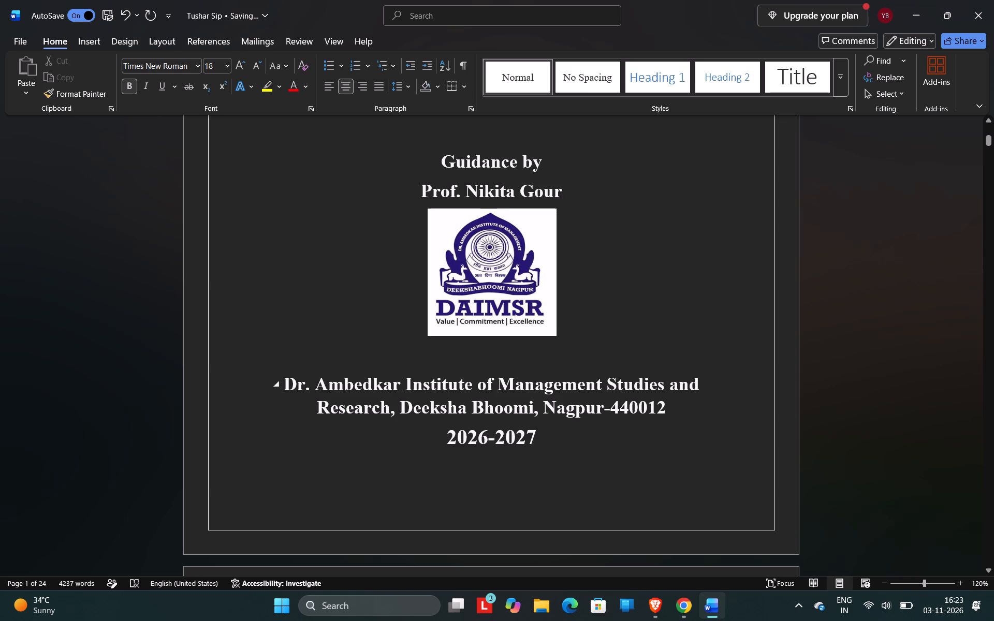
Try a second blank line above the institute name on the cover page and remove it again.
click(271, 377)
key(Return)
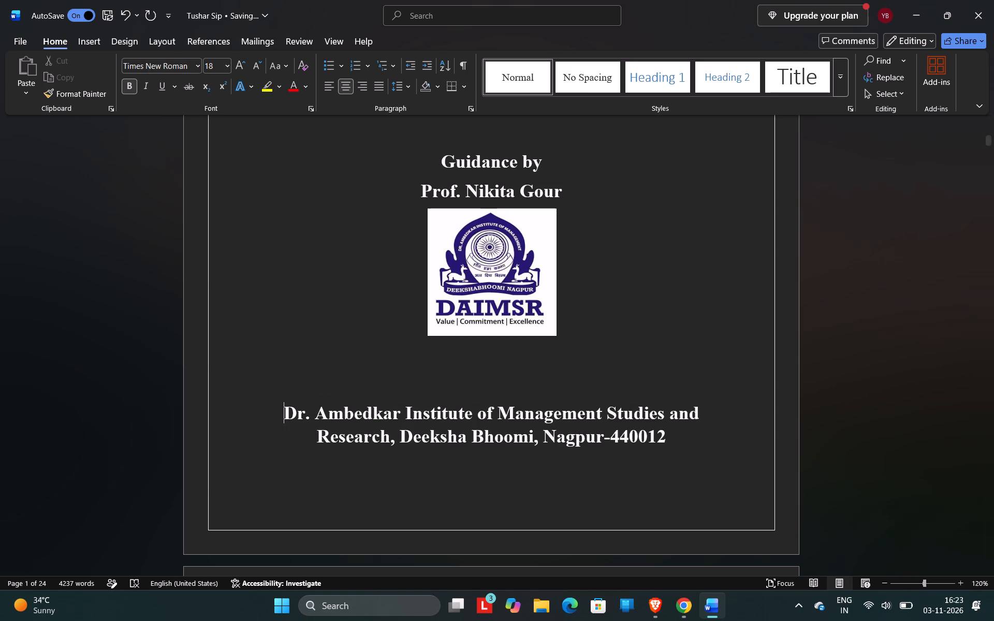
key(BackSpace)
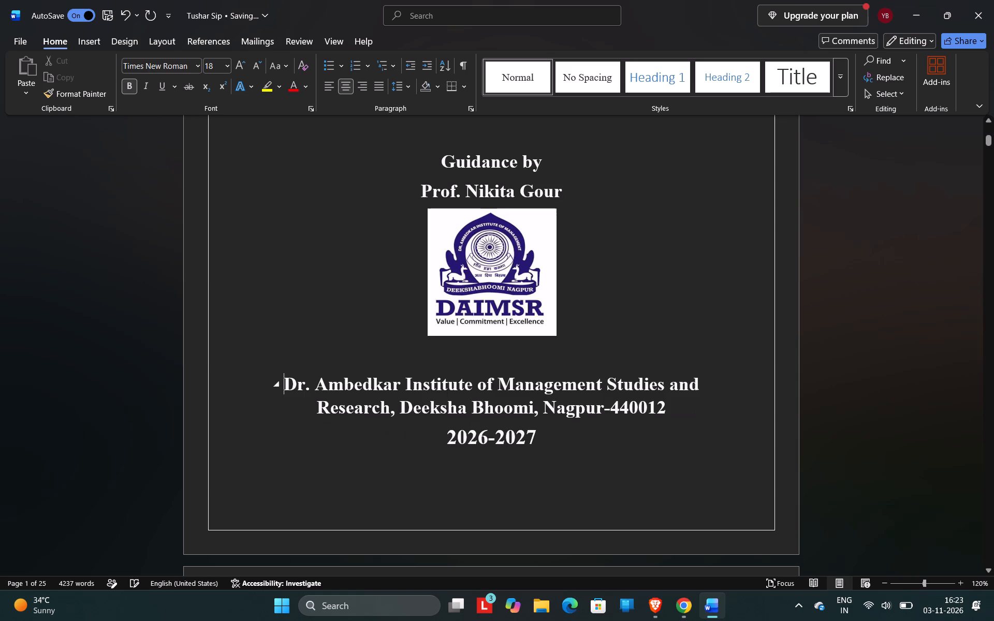
Enlarge the DAIMSR logo on the cover page slightly, in both width and height.
drag(468, 231, 449, 245)
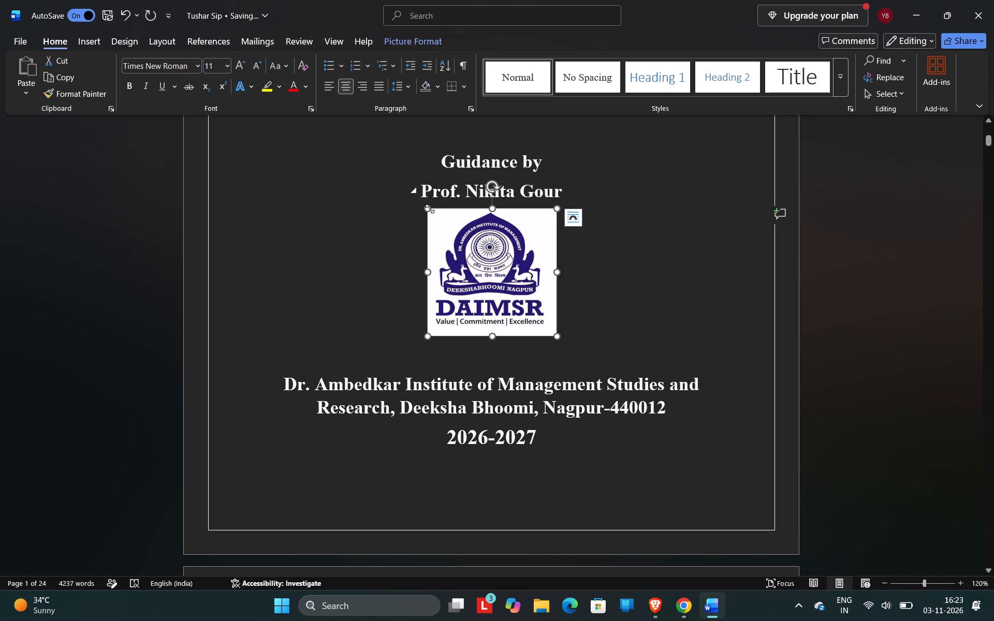
drag(430, 209, 425, 207)
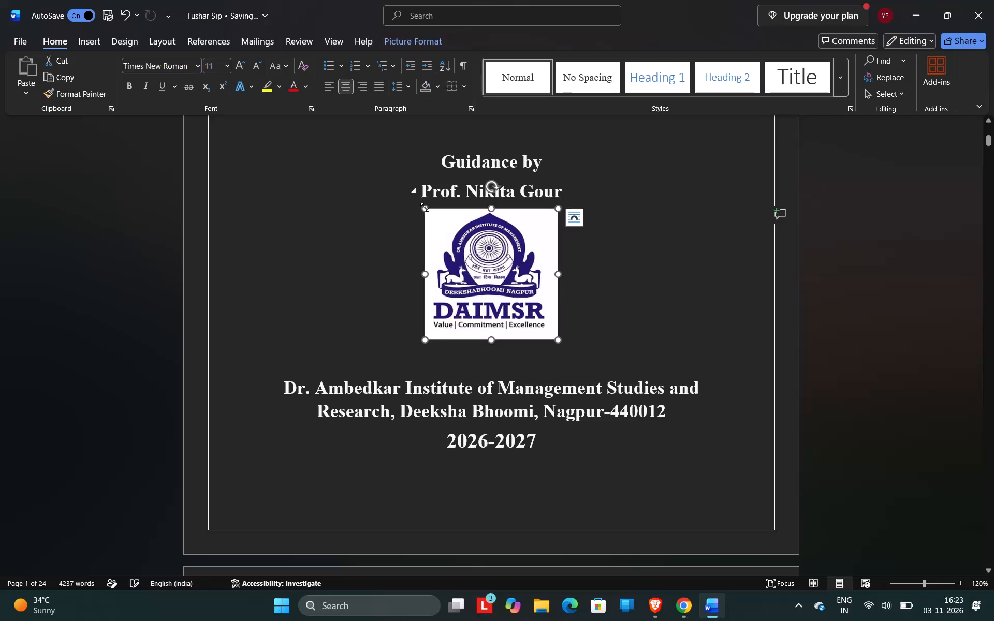
click(491, 208)
click(490, 204)
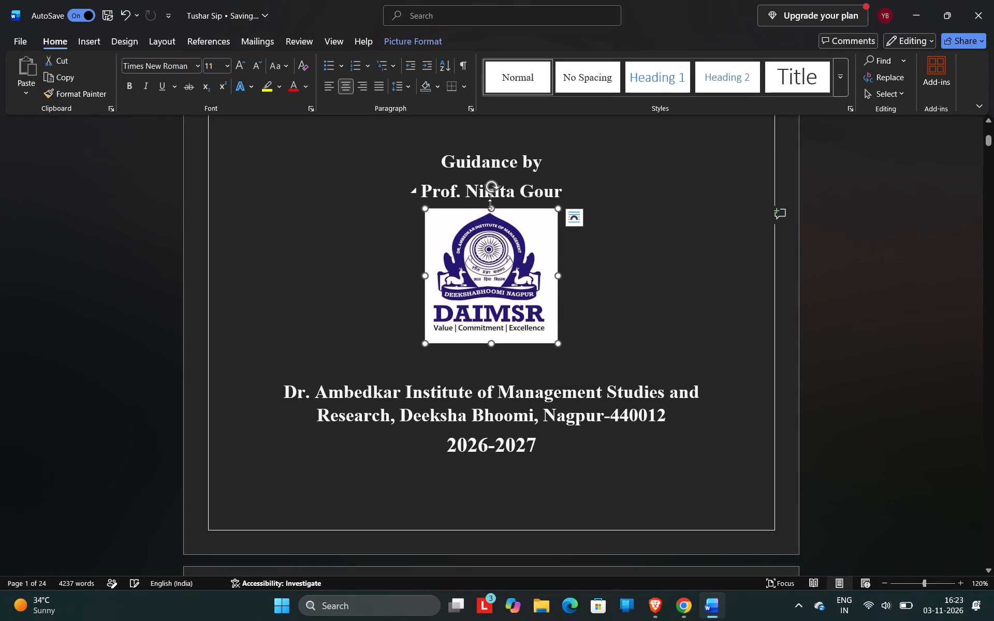
Cut the DAIMSR logo and paste it into the blank line directly above the institute name.
drag(491, 267, 499, 328)
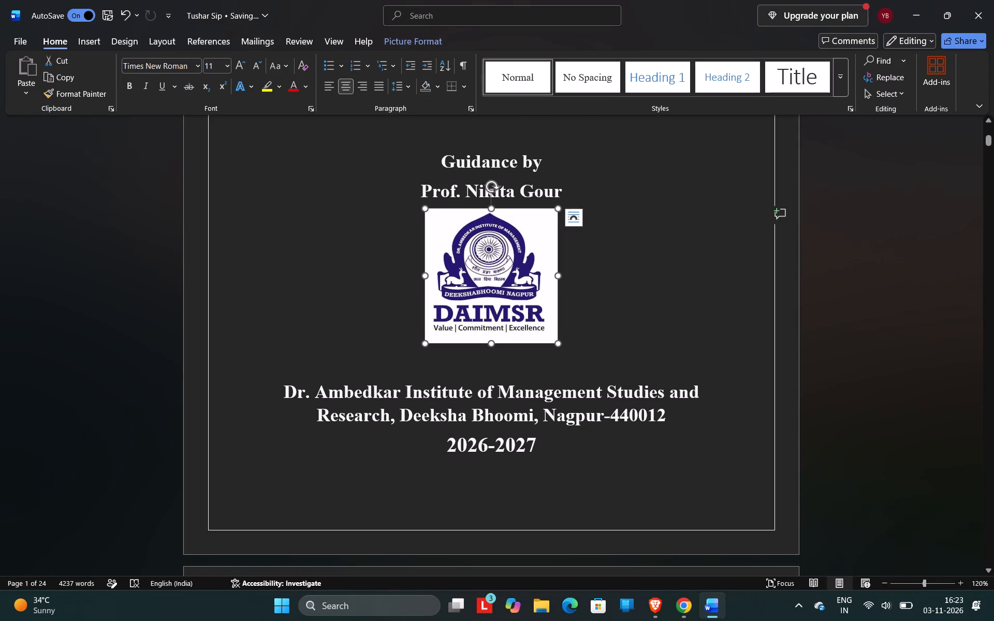
scroll(499, 328, up, 2)
scroll(499, 328, down, 1)
scroll(499, 328, up, 1)
scroll(499, 328, down, 1)
scroll(499, 328, up, 1)
scroll(499, 328, down, 1)
scroll(499, 328, up, 1)
scroll(499, 328, down, 1)
right_click(499, 328)
right_click(499, 328)
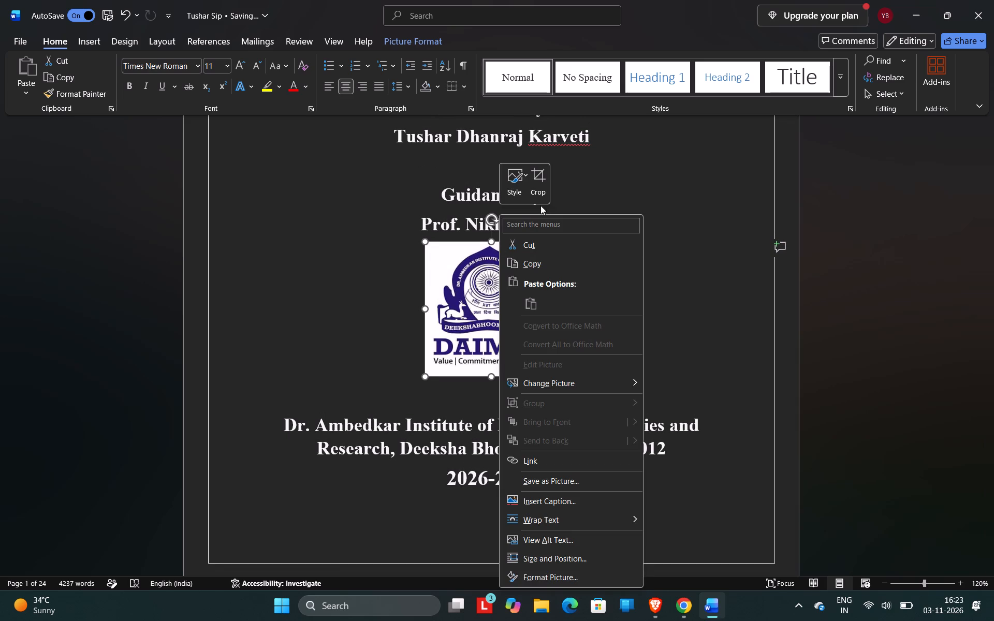
click(540, 239)
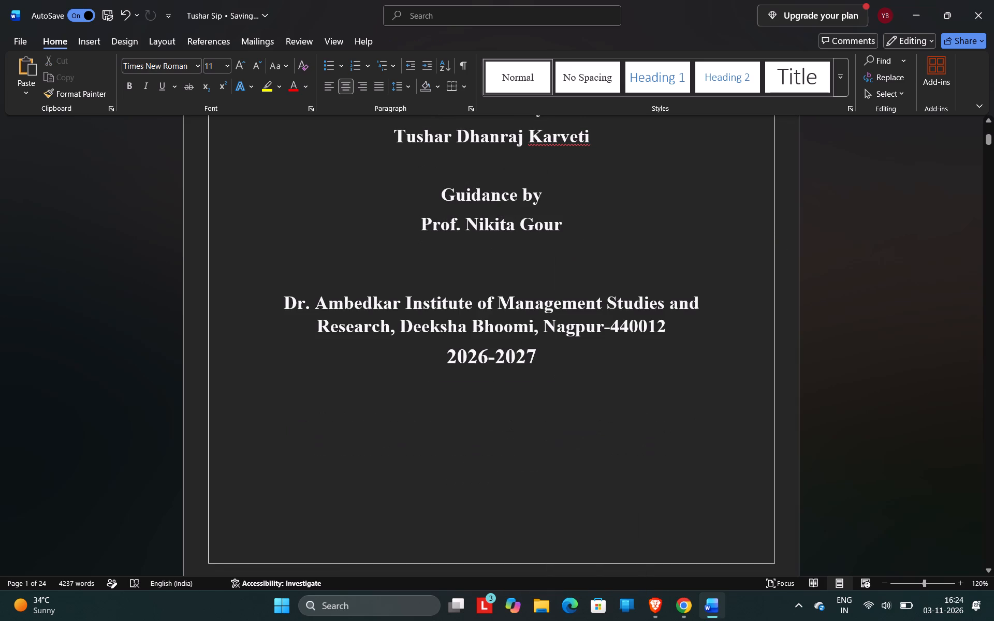
click(483, 274)
key(Down)
key(ctrl+v)
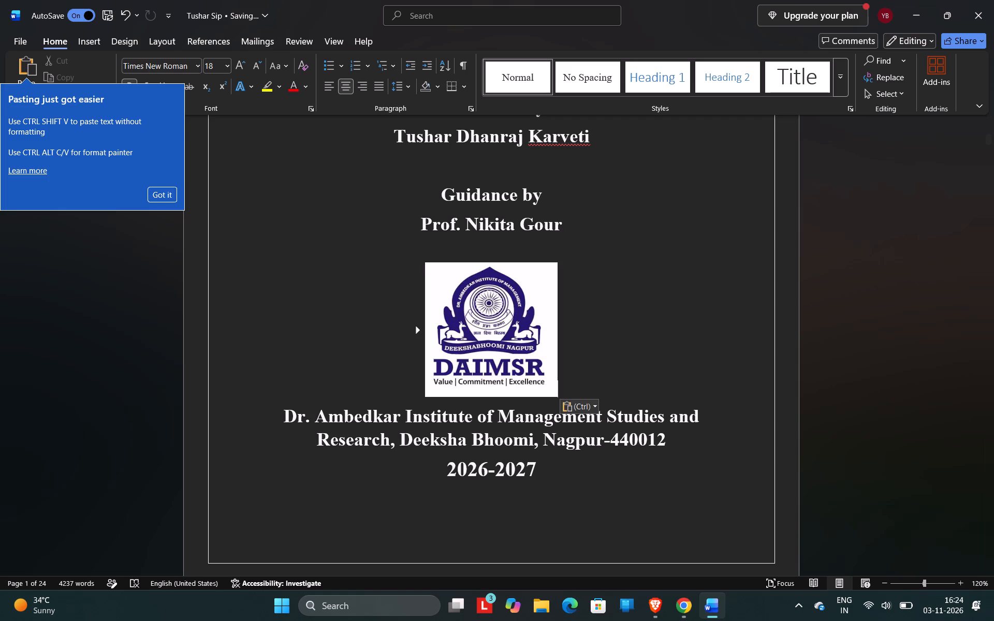
Add the number 1 on the centred blank line below "for completion of this work." on page 4.
scroll(709, 331, down, 1)
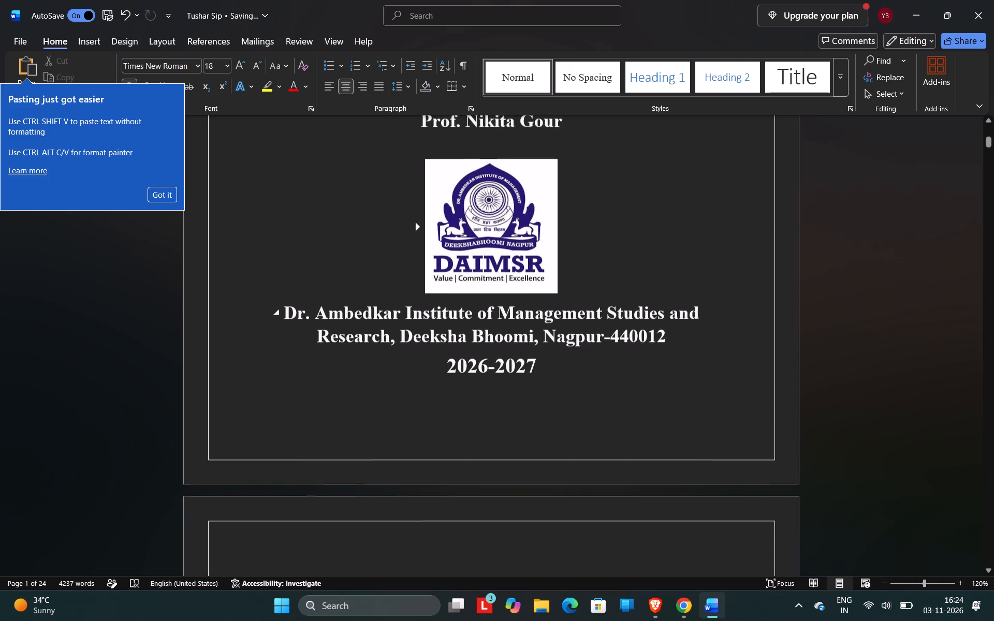
scroll(709, 331, down, 1)
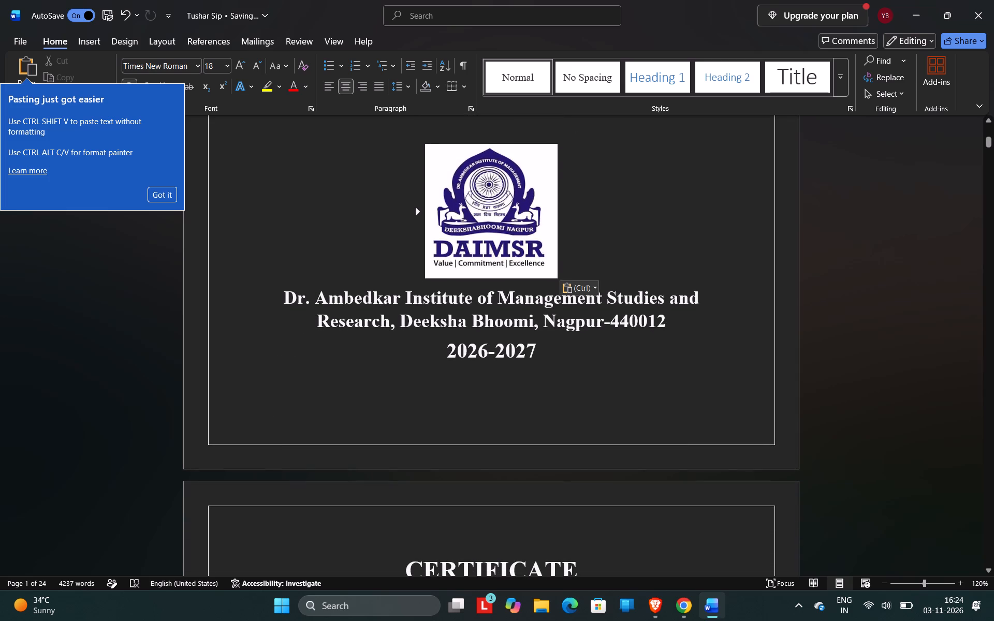
scroll(954, 275, down, 1)
scroll(954, 275, up, 3)
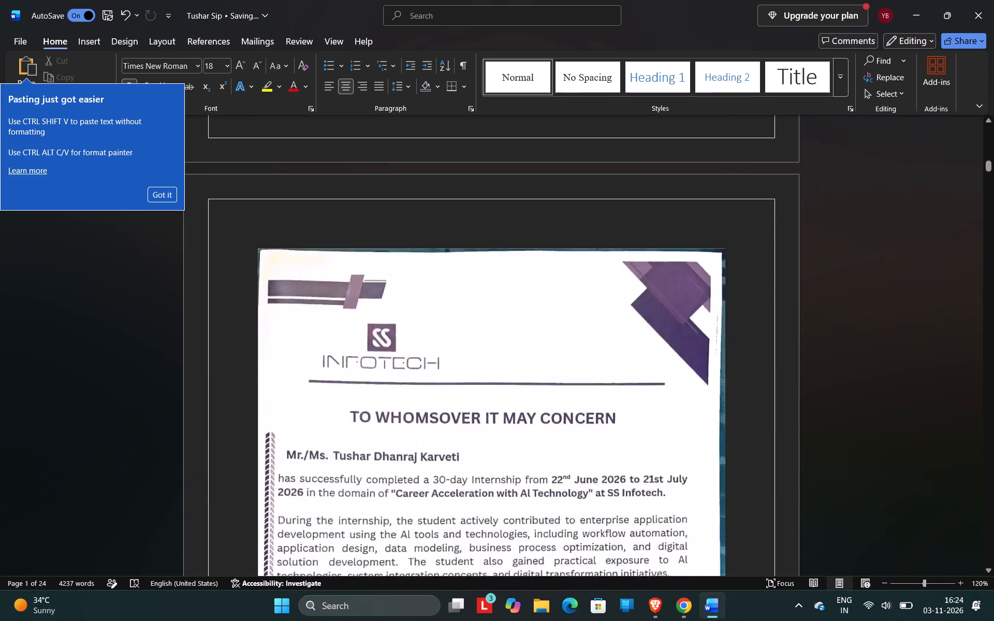
scroll(954, 275, down, 1)
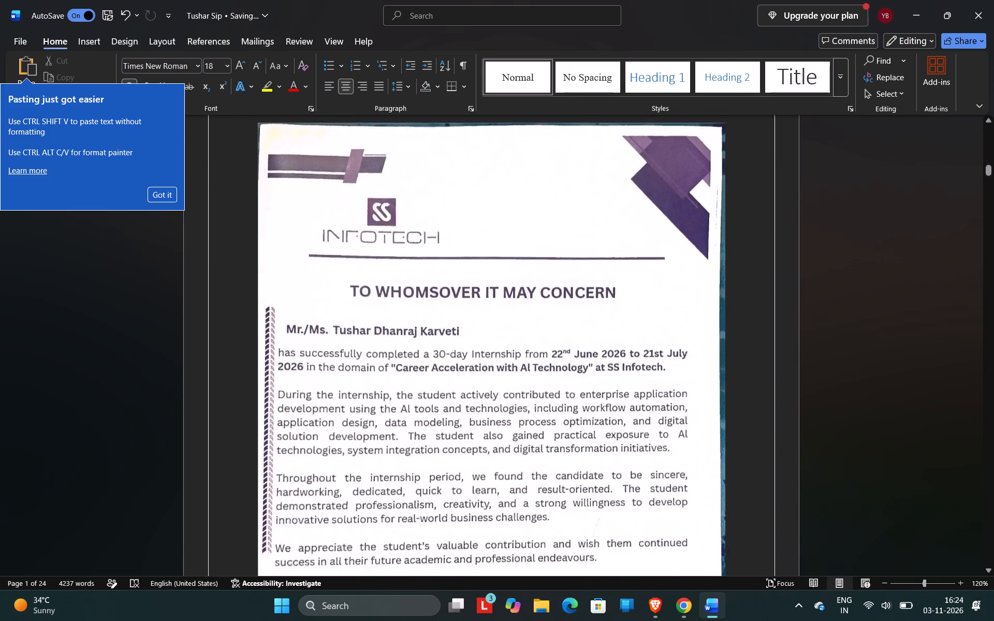
scroll(954, 275, down, 6)
click(672, 379)
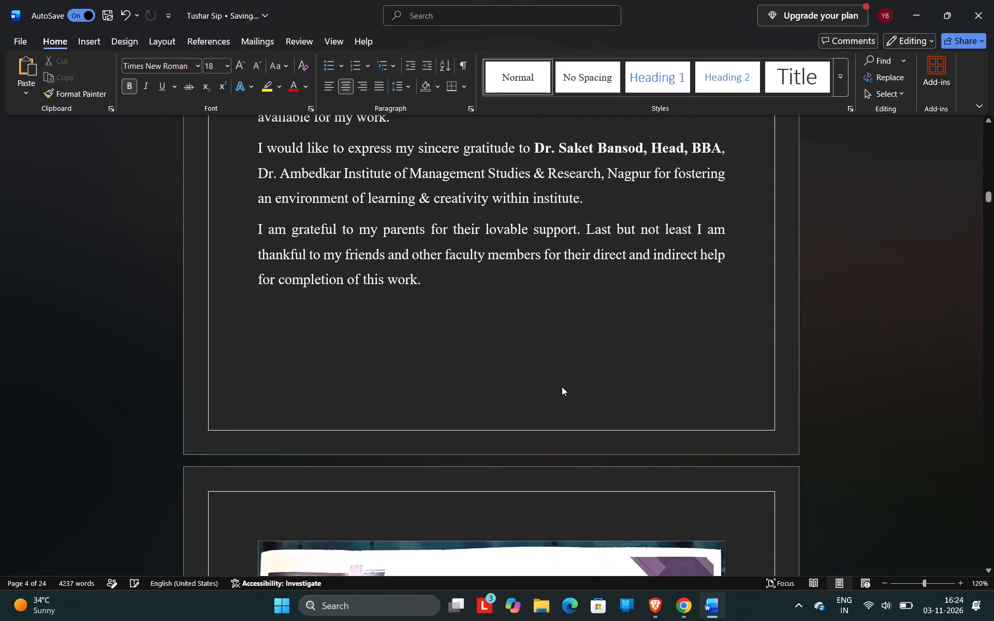
click(562, 387)
click(503, 291)
key(Down)
key(Down)
key(Down)
key(Up)
key(1)
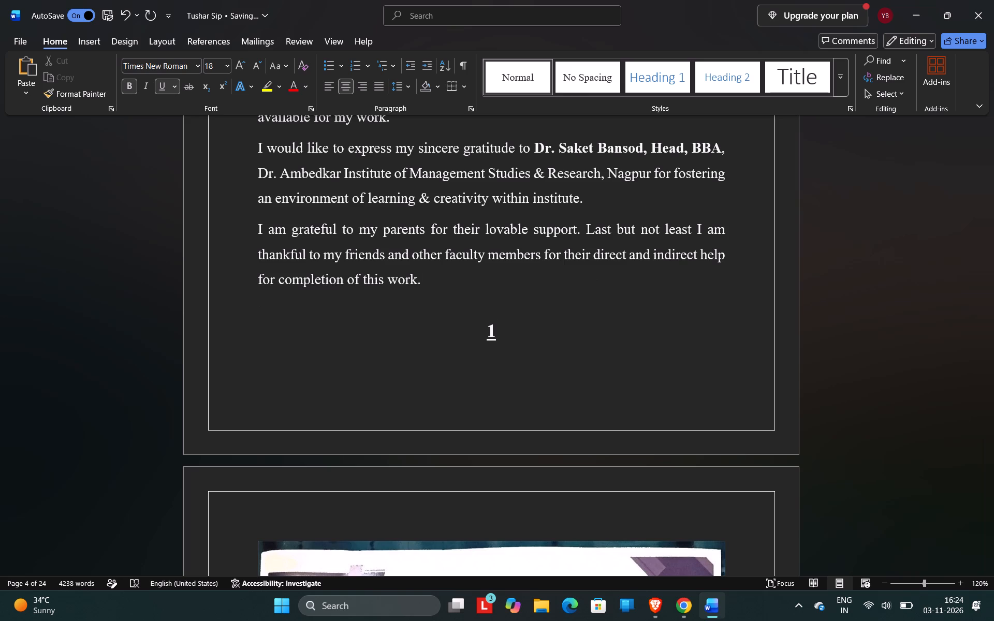
Remove the bold from the number 1 on page 4 and set its font size to 12.
scroll(503, 291, left, 1)
drag(524, 331, 489, 336)
drag(489, 336, 488, 335)
click(495, 310)
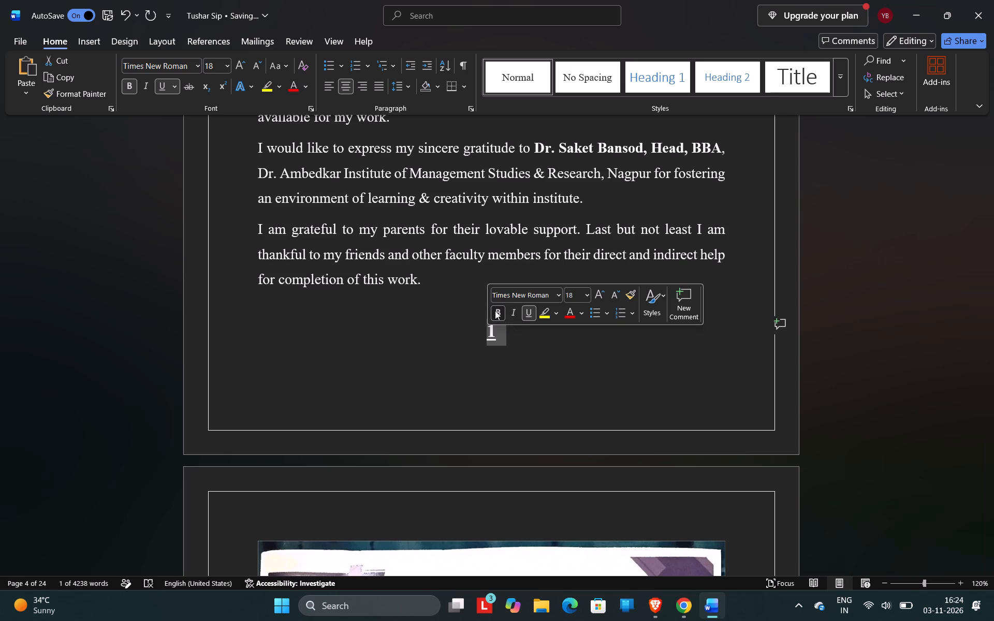
click(569, 295)
text(12)
key(Return)
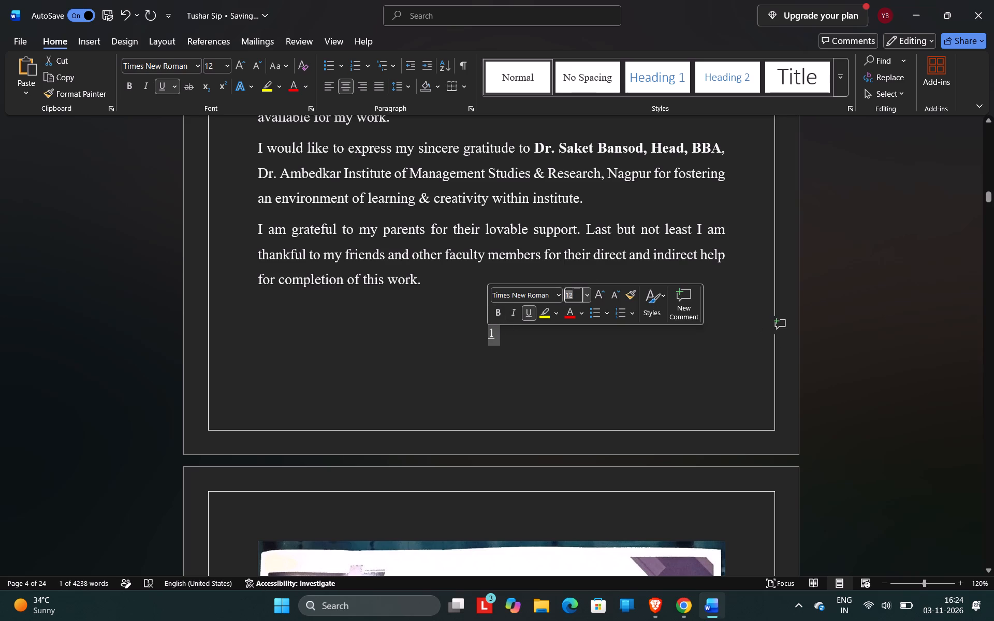
click(790, 347)
Check the pages following the acknowledgement as far as the INDEX table, and return to the number 1 on page 4.
scroll(790, 347, down, 1)
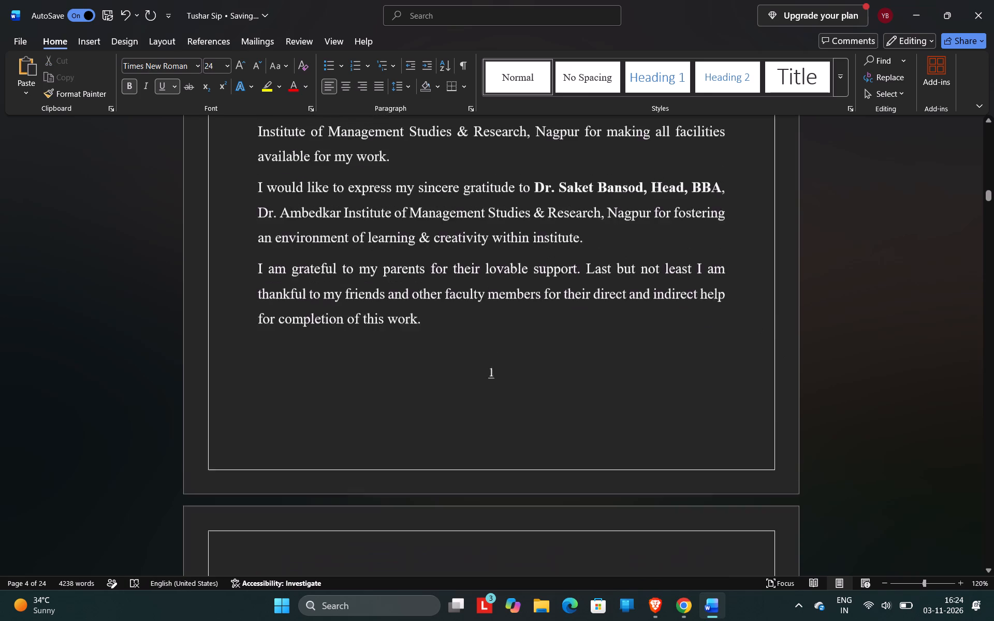
scroll(790, 347, down, 3)
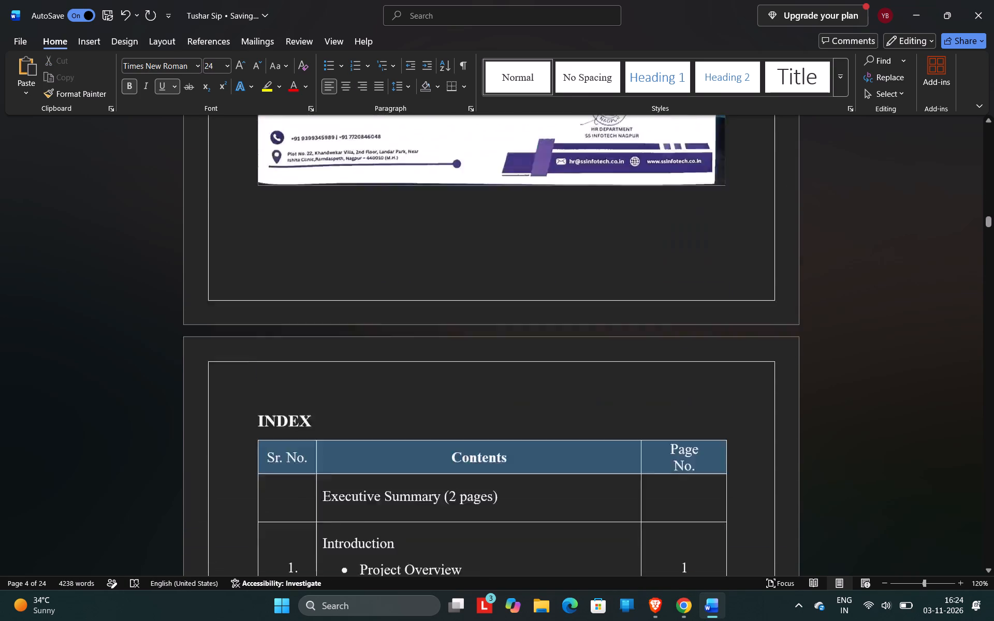
scroll(790, 347, down, 2)
scroll(790, 347, up, 6)
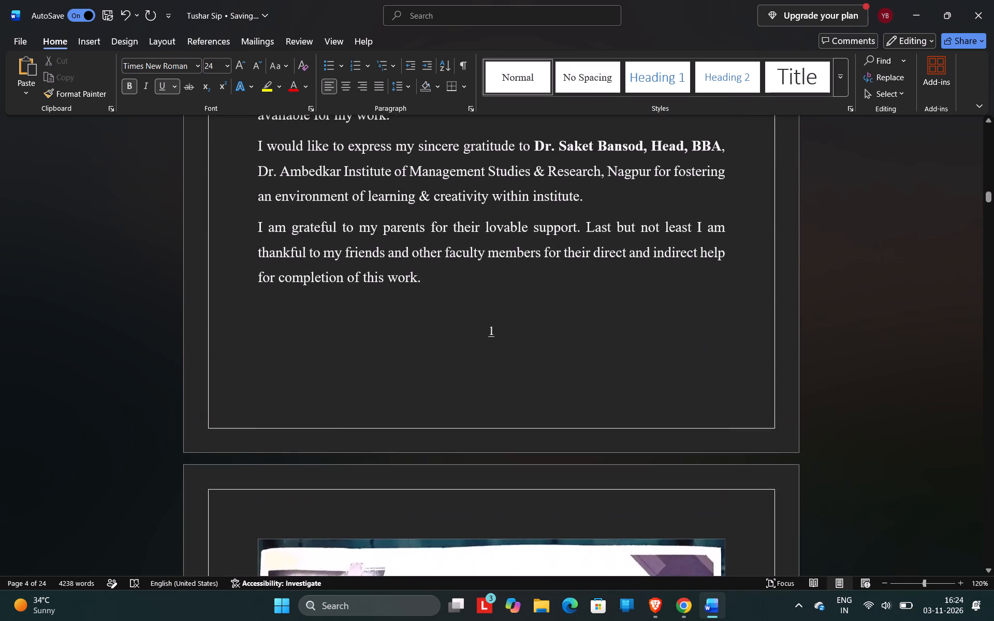
click(633, 341)
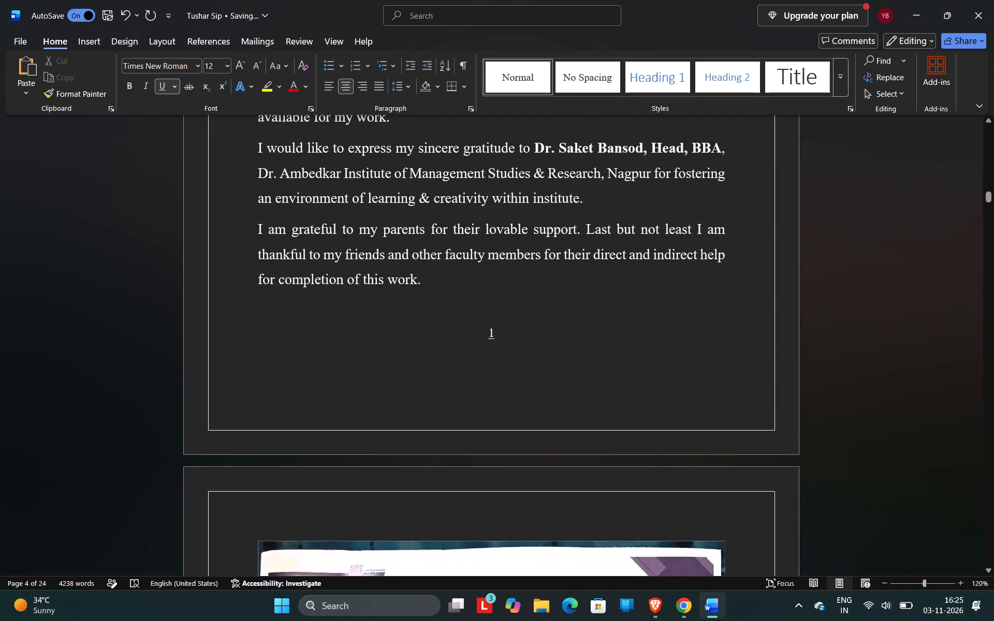
Delete the number 1 from the centred line below "for completion of this work." on page 4.
key(BackSpace)
Look through the pages after the acknowledgement, from the internship certificate and Executive Summary to the Introduction and internship objectives.
scroll(633, 341, down, 6)
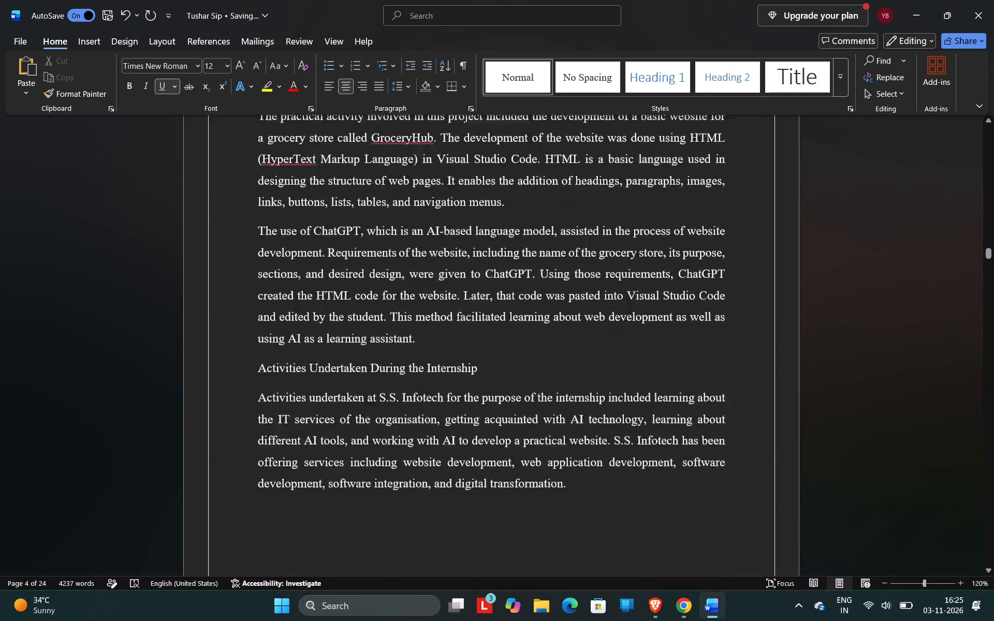
scroll(633, 341, down, 1)
scroll(345, 379, up, 1)
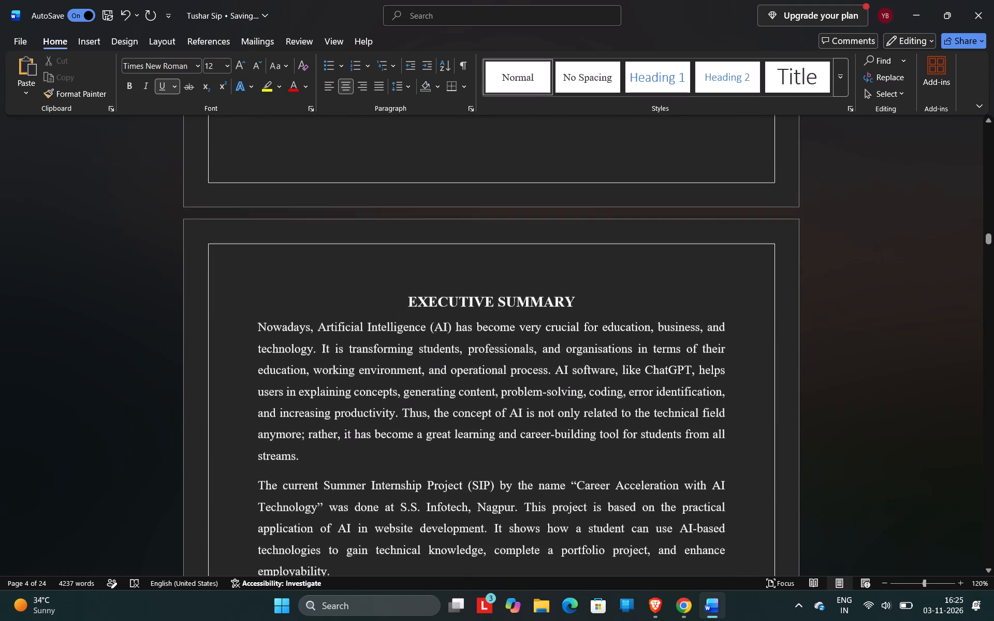
scroll(345, 379, up, 1)
scroll(345, 379, down, 6)
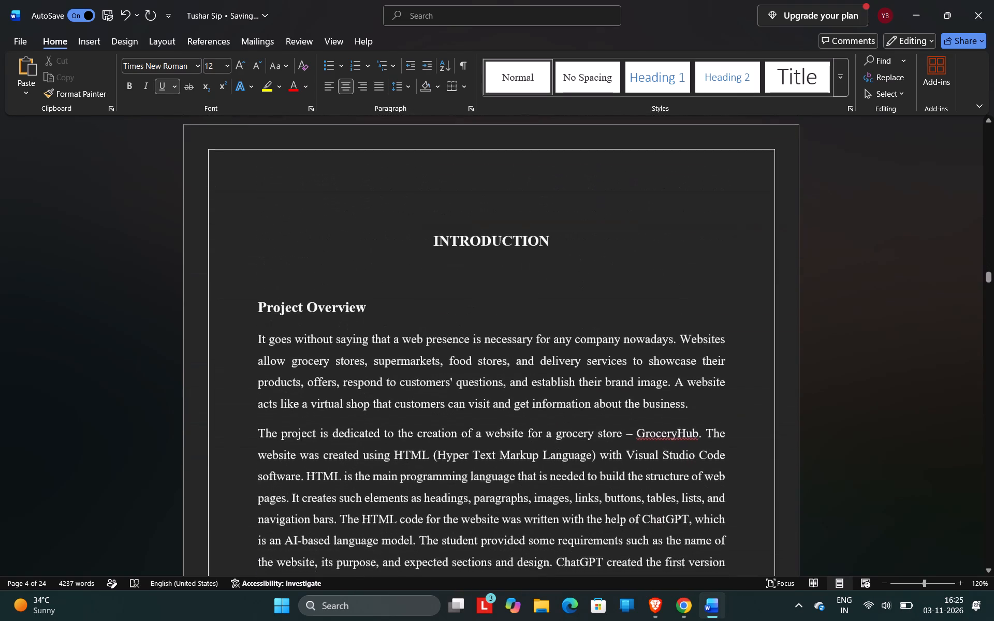
scroll(345, 379, down, 1)
click(423, 515)
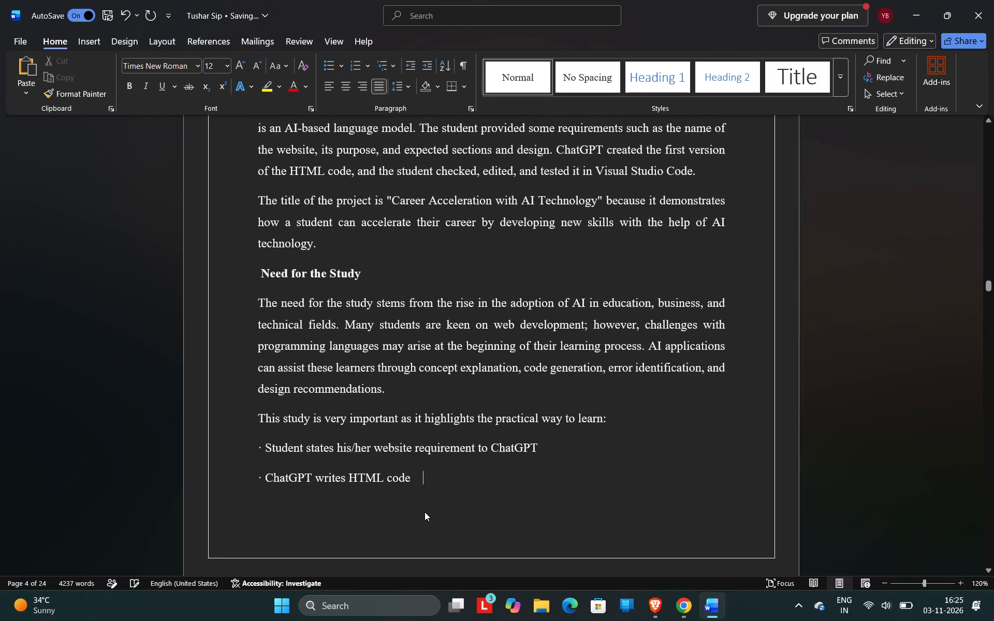
key(Down)
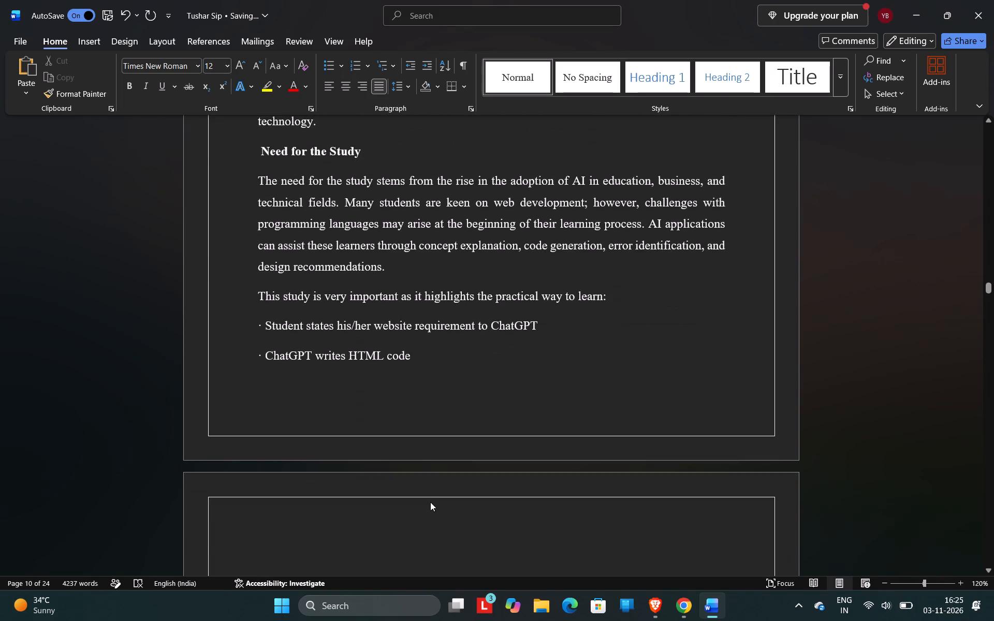
key(Up)
scroll(430, 502, down, 4)
scroll(384, 406, up, 5)
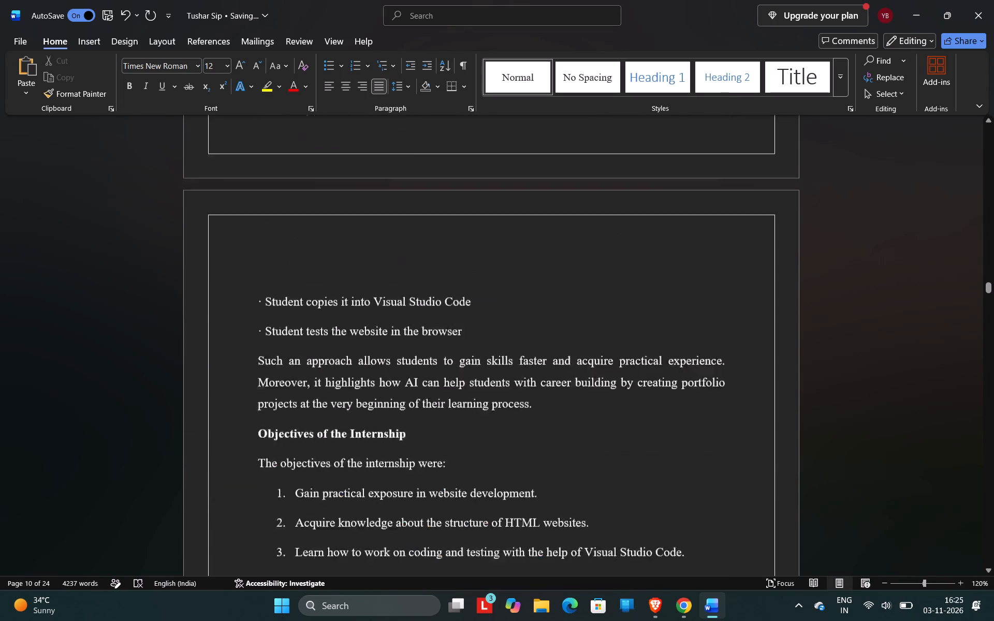
scroll(384, 406, up, 10)
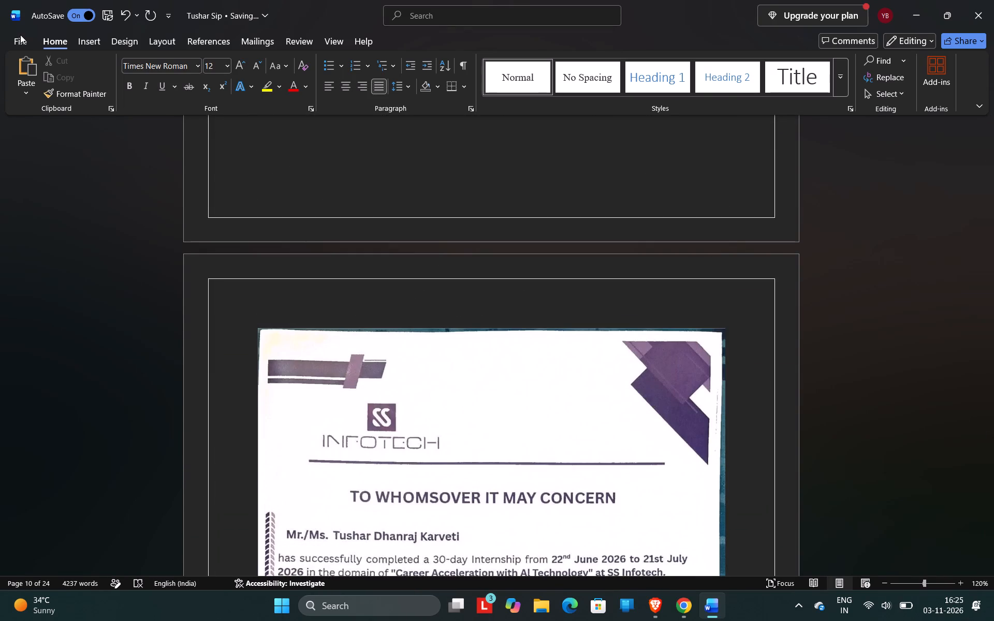
Save a copy of the report as a Word document named "Tushar Sip new" in the Downloads folder.
click(20, 35)
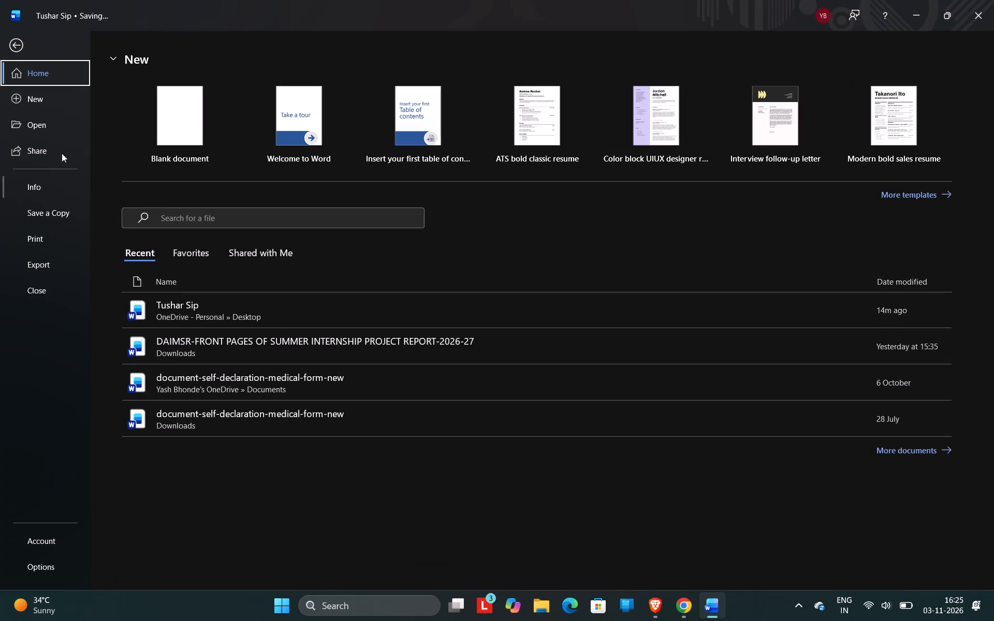
click(68, 210)
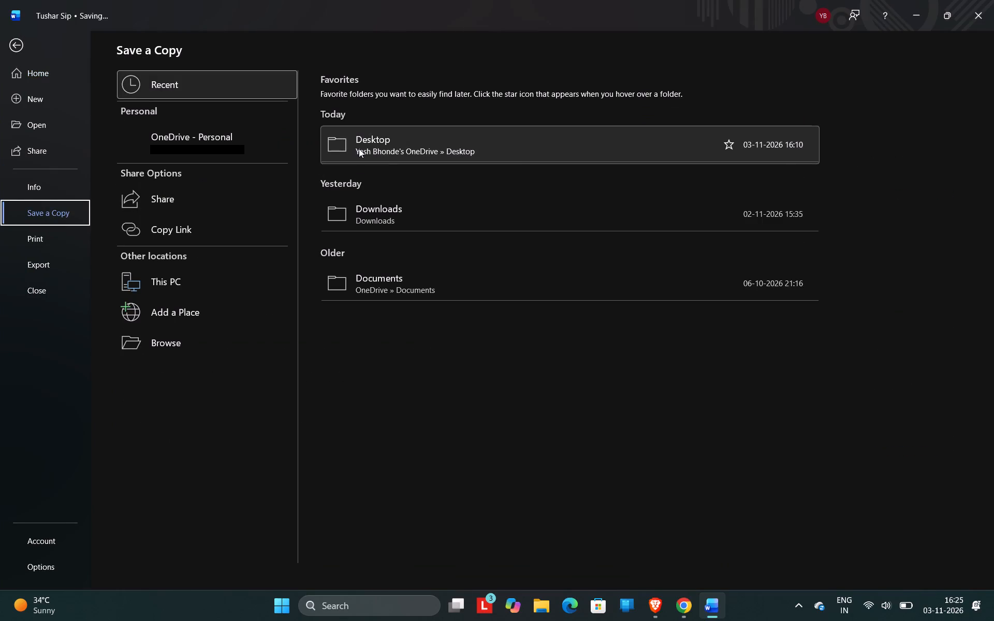
double_click(352, 224)
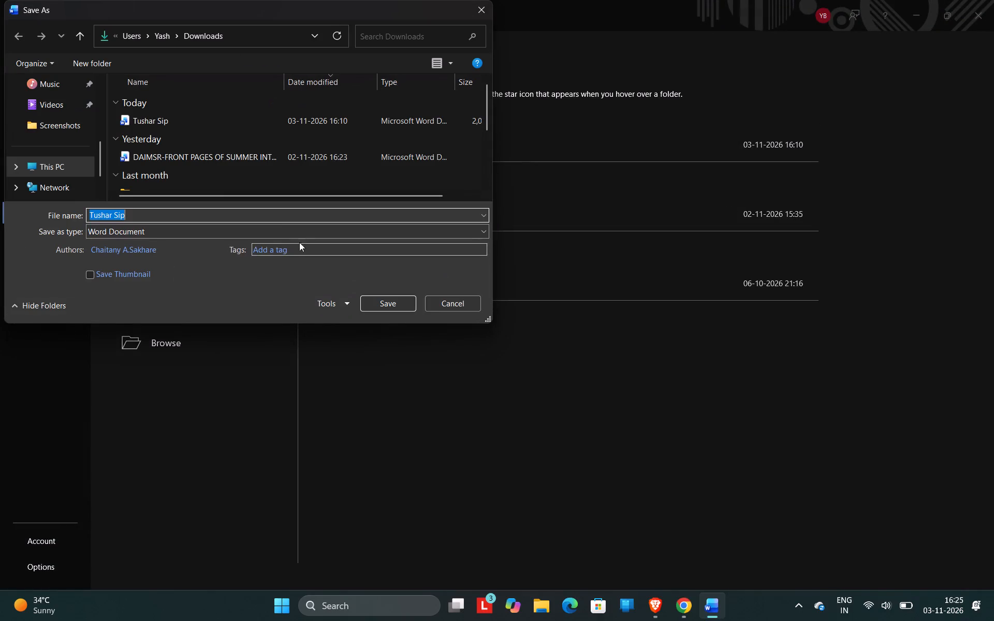
click(261, 217)
key(space)
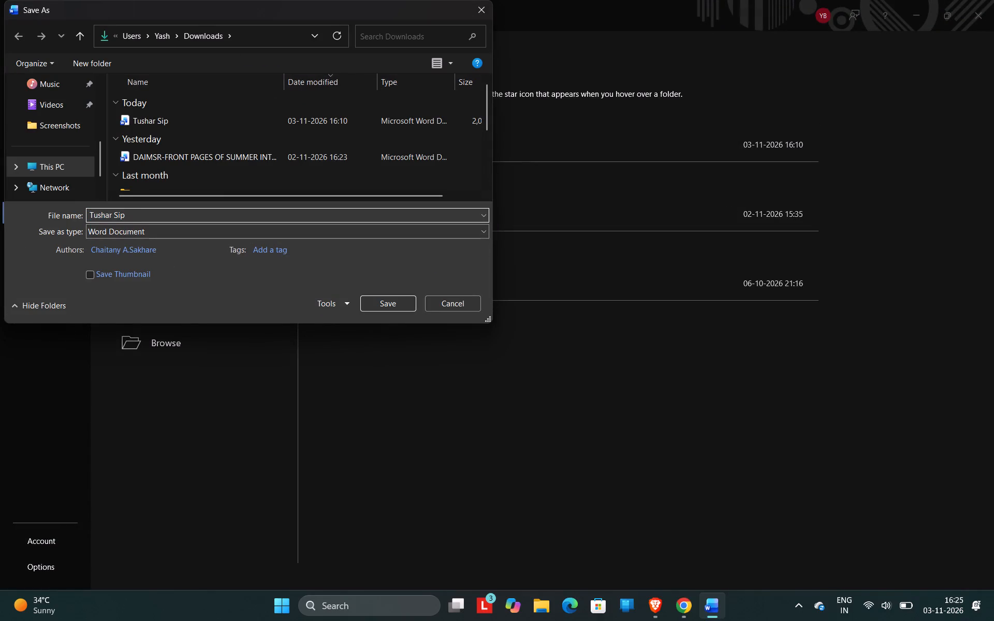
text(new)
key(Return)
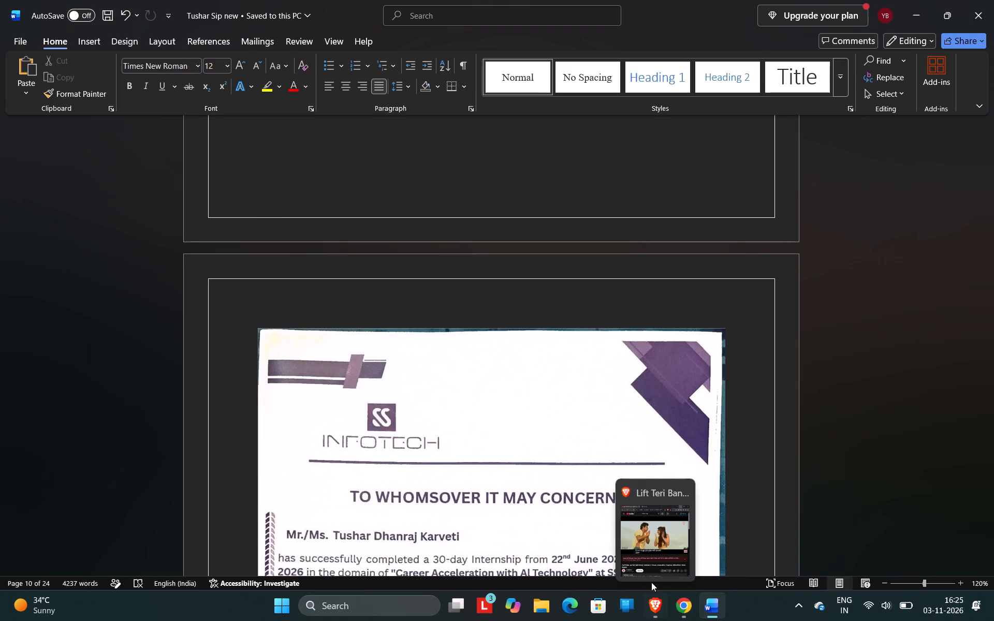
click(651, 581)
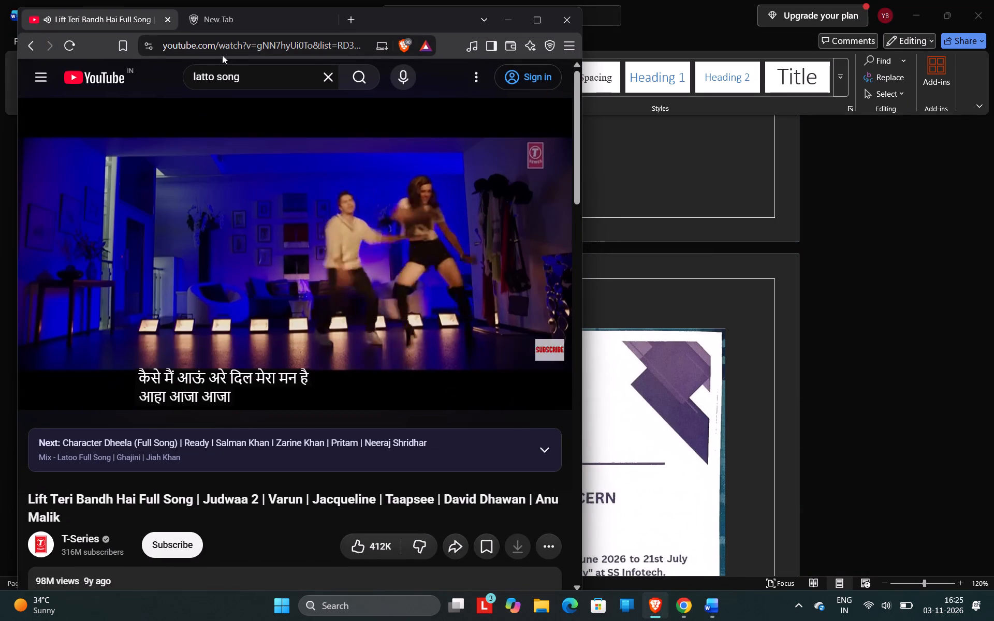
click(203, 28)
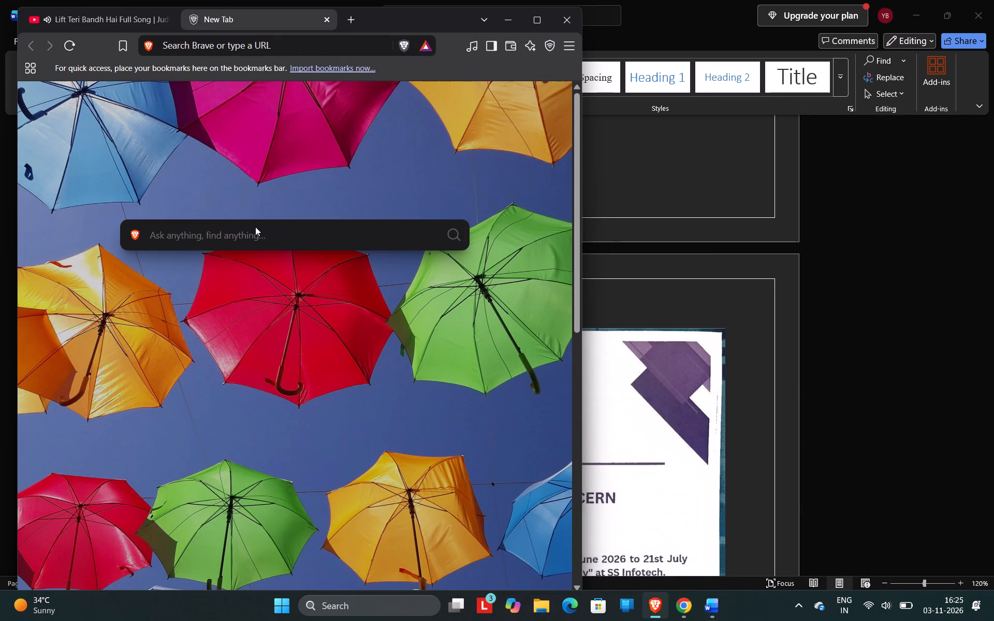
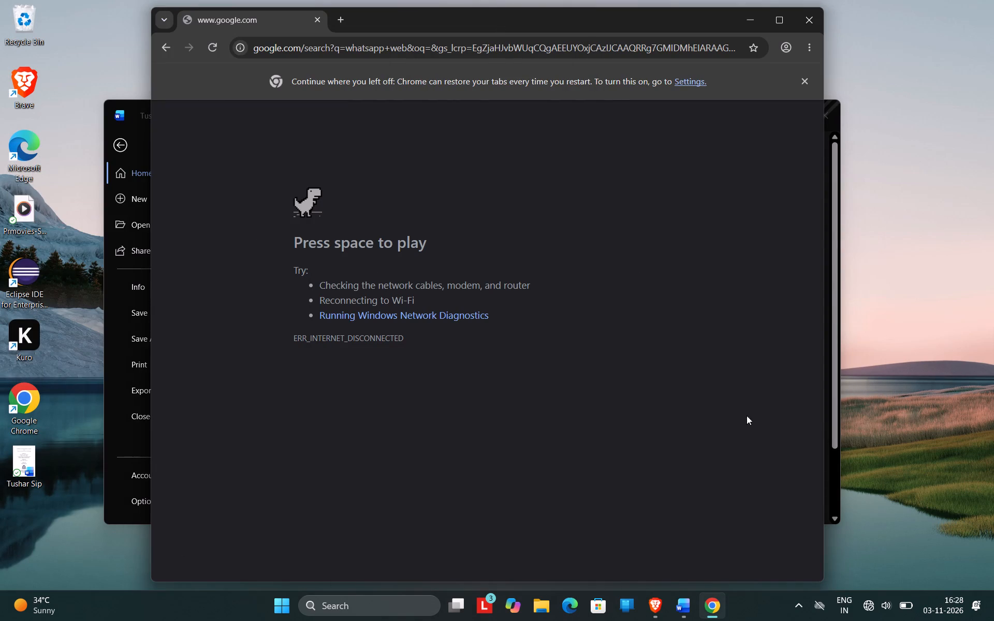
Bring up the available Wi-Fi networks and select the secured network named "$" to connect to.
click(866, 610)
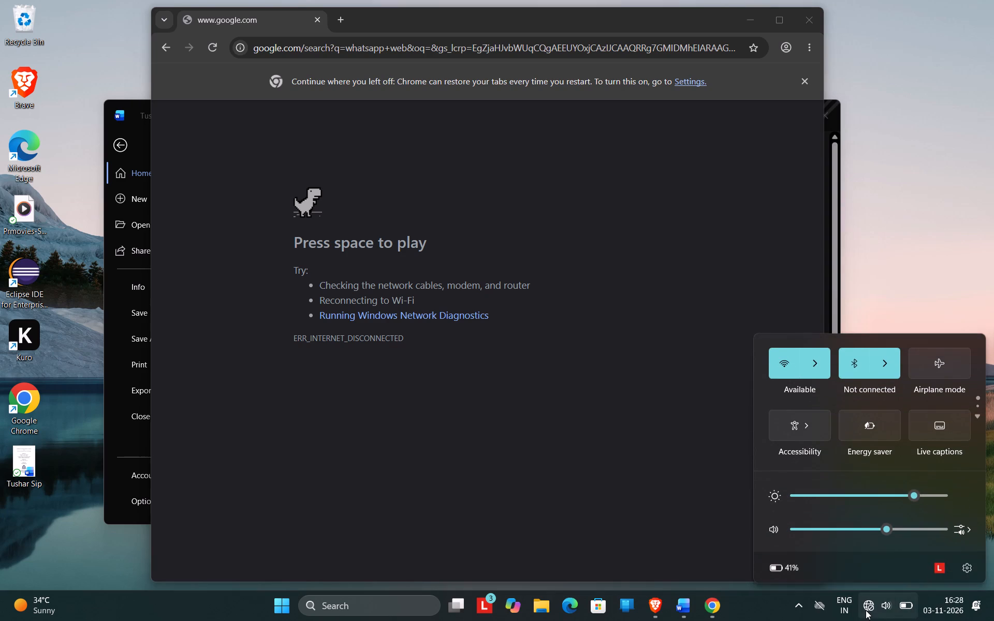
click(816, 356)
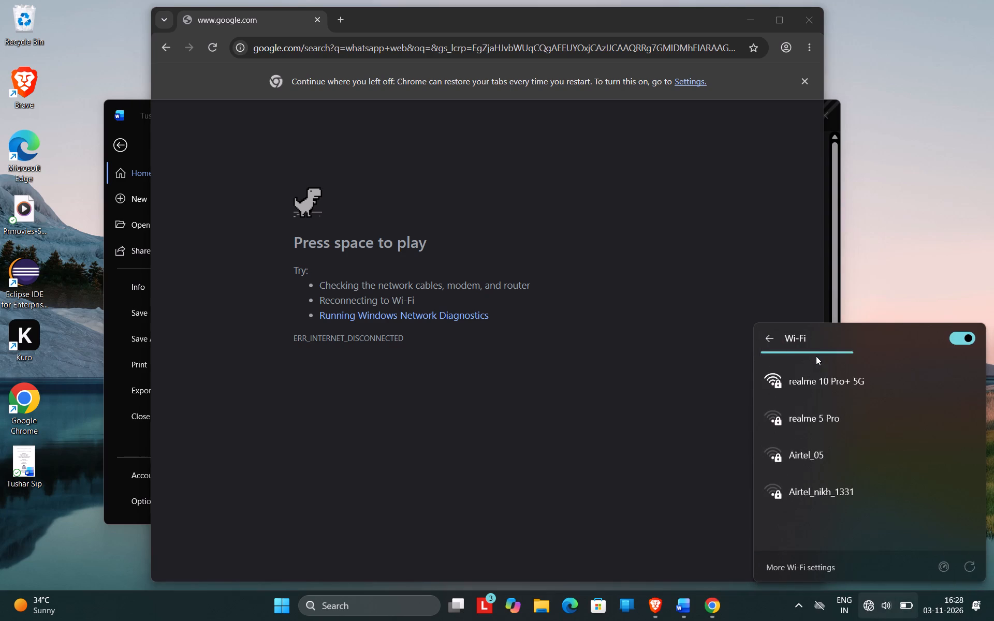
click(831, 359)
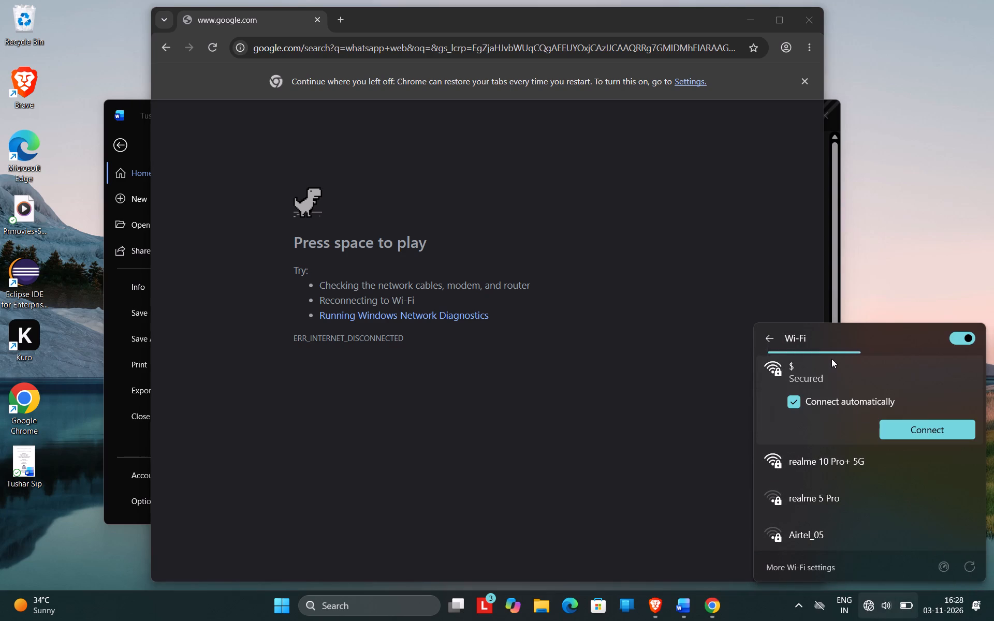
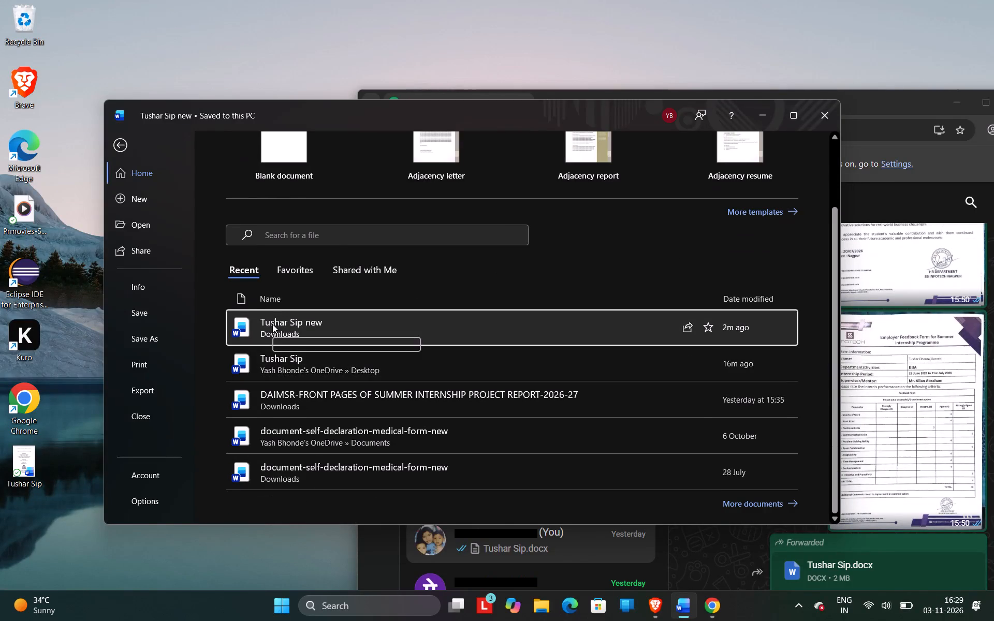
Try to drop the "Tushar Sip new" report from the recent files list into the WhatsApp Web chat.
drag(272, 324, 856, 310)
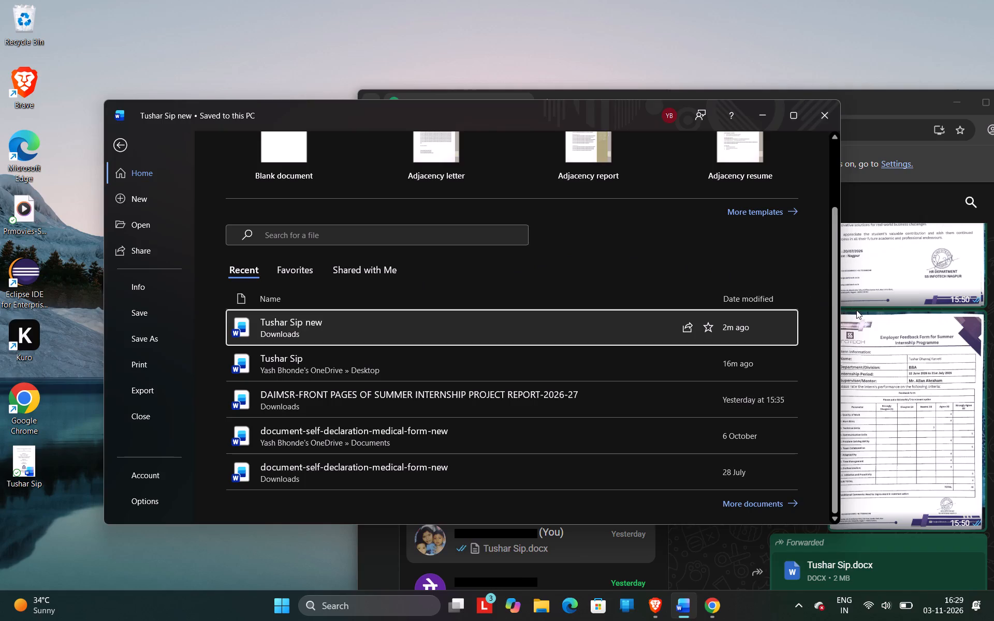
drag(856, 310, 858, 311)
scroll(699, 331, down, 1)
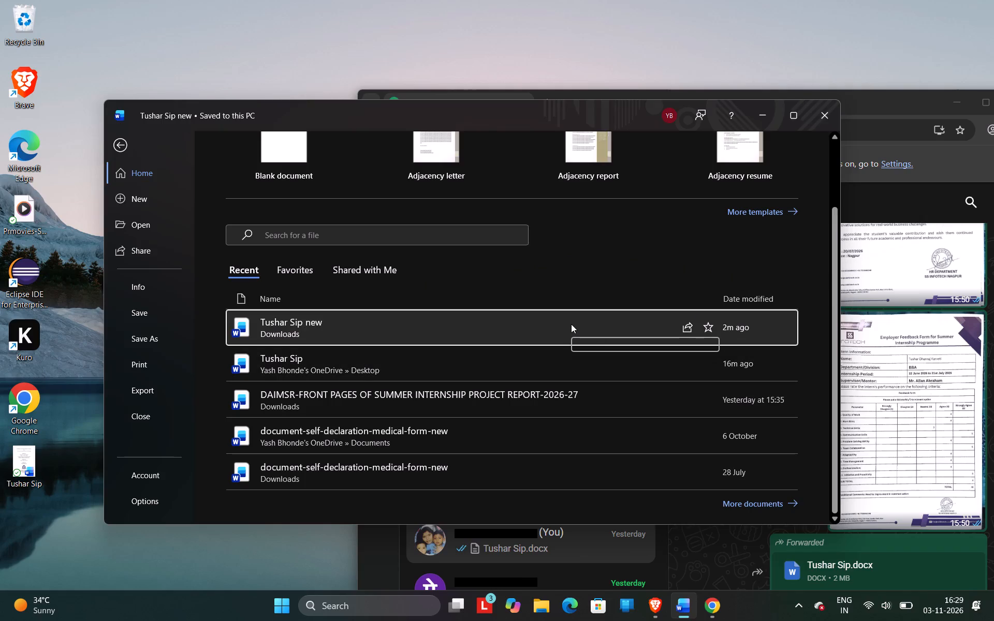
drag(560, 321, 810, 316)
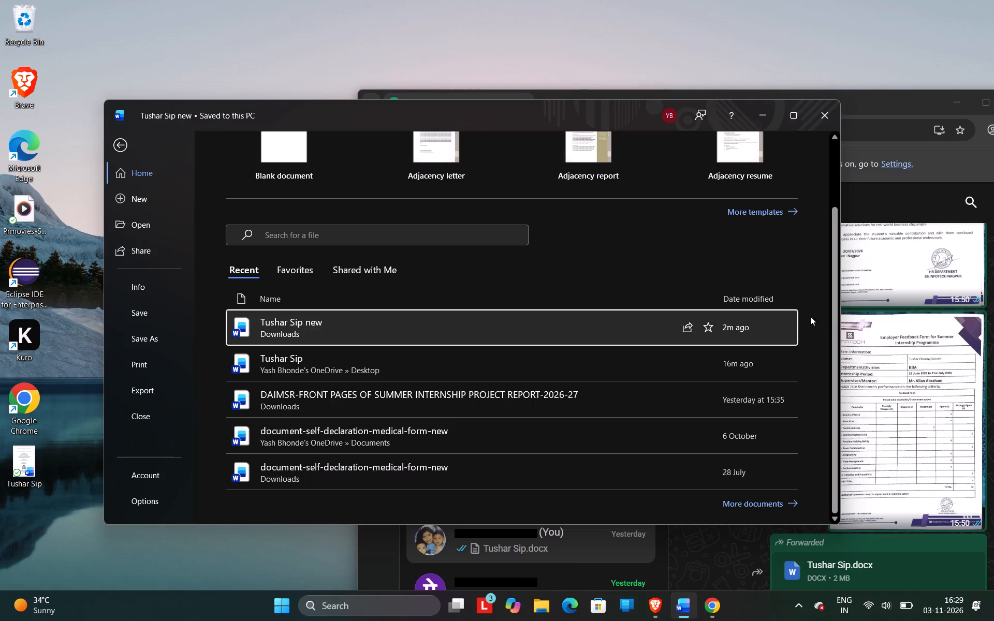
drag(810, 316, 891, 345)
Open the sharing options for the "Tushar Sip new" report in the recent files list.
click(689, 328)
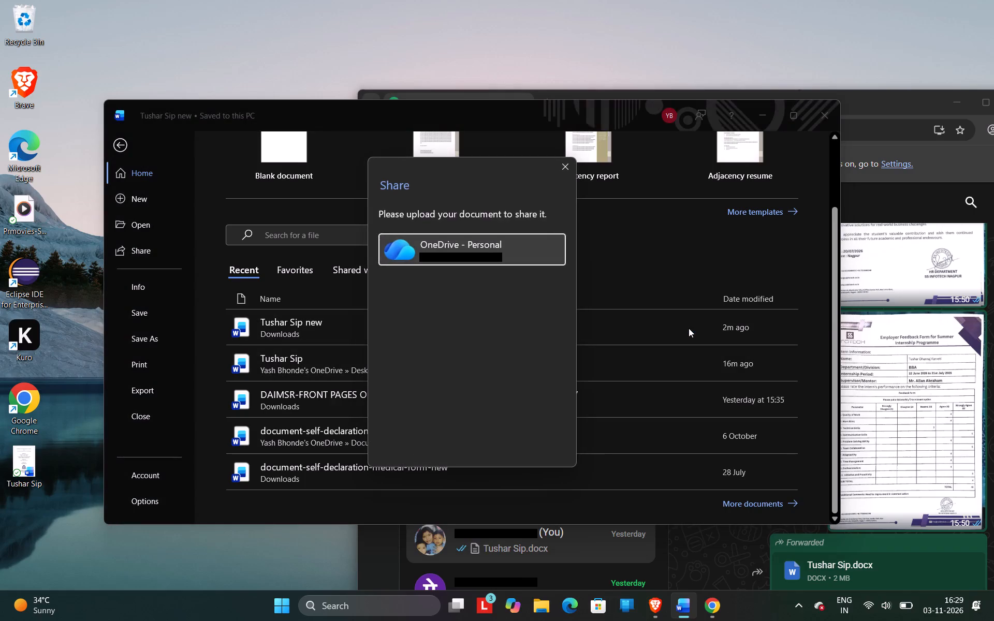
Dismiss the OneDrive sharing prompt and return to the "Tushar Sip new" report from the recent documents.
click(493, 214)
drag(399, 187, 569, 170)
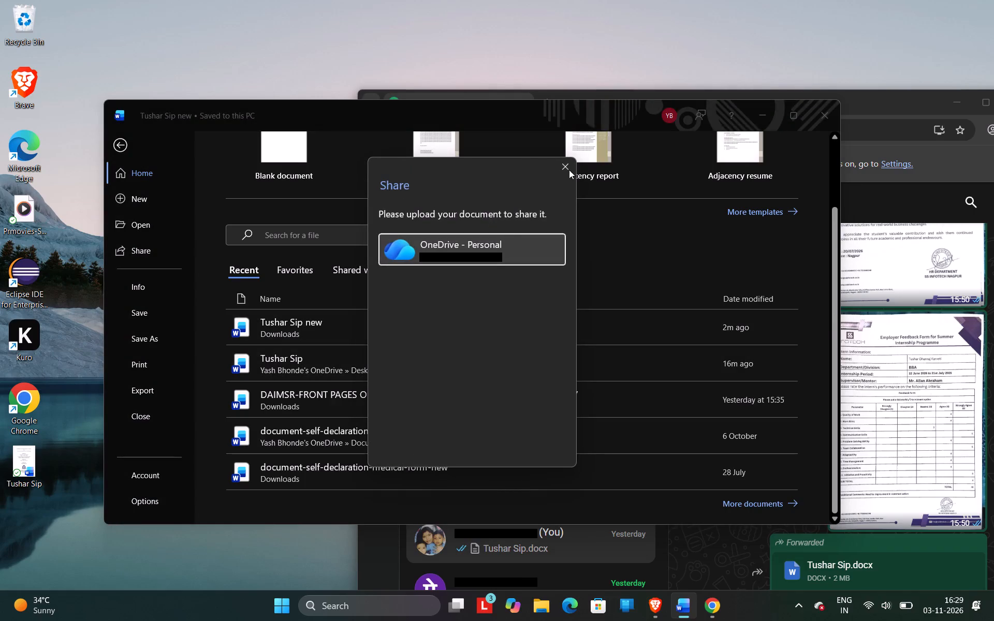
drag(569, 170, 567, 165)
click(567, 165)
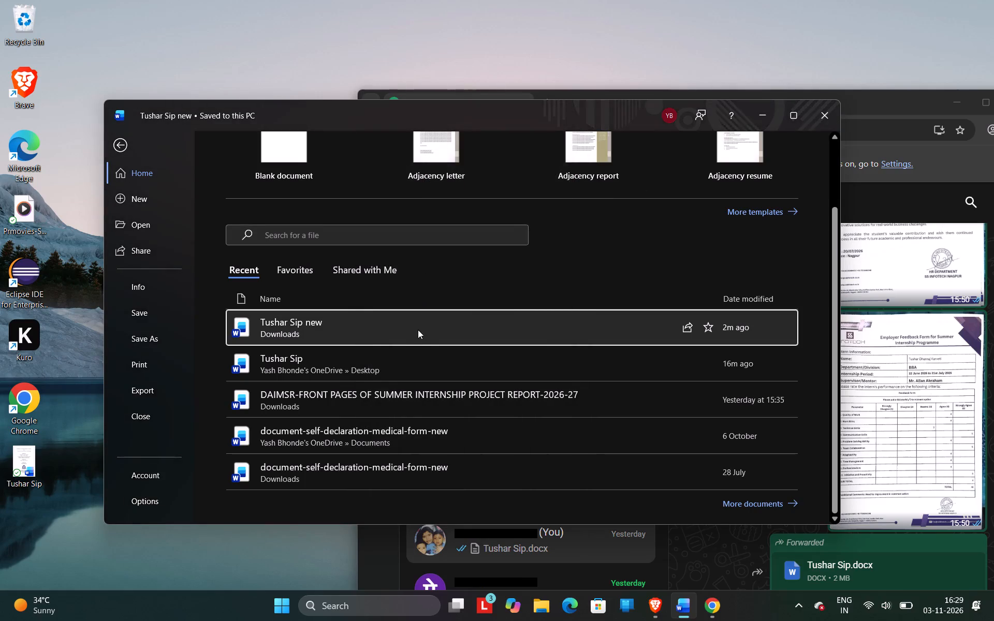
click(418, 330)
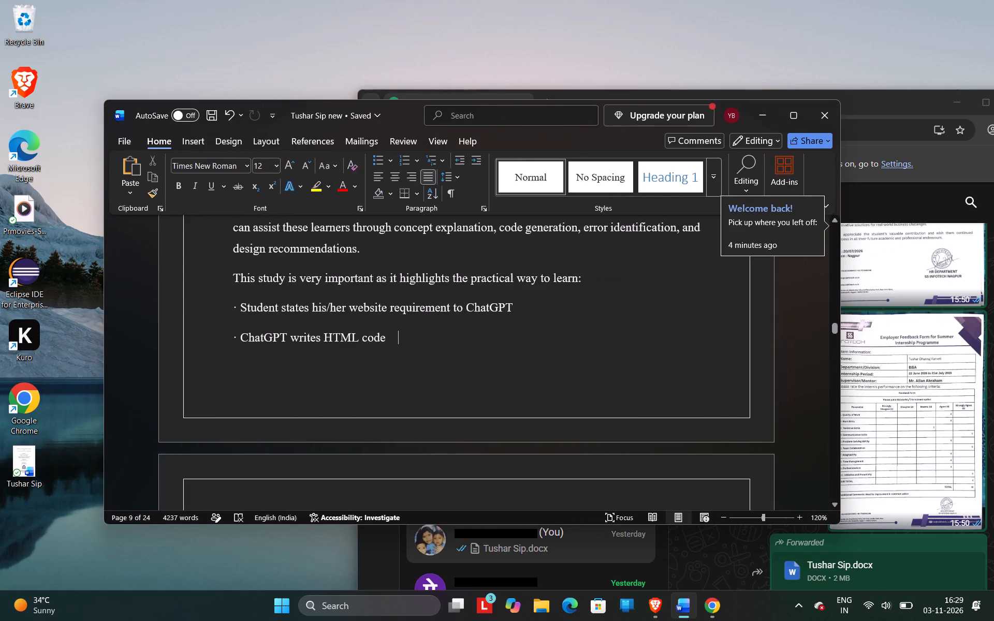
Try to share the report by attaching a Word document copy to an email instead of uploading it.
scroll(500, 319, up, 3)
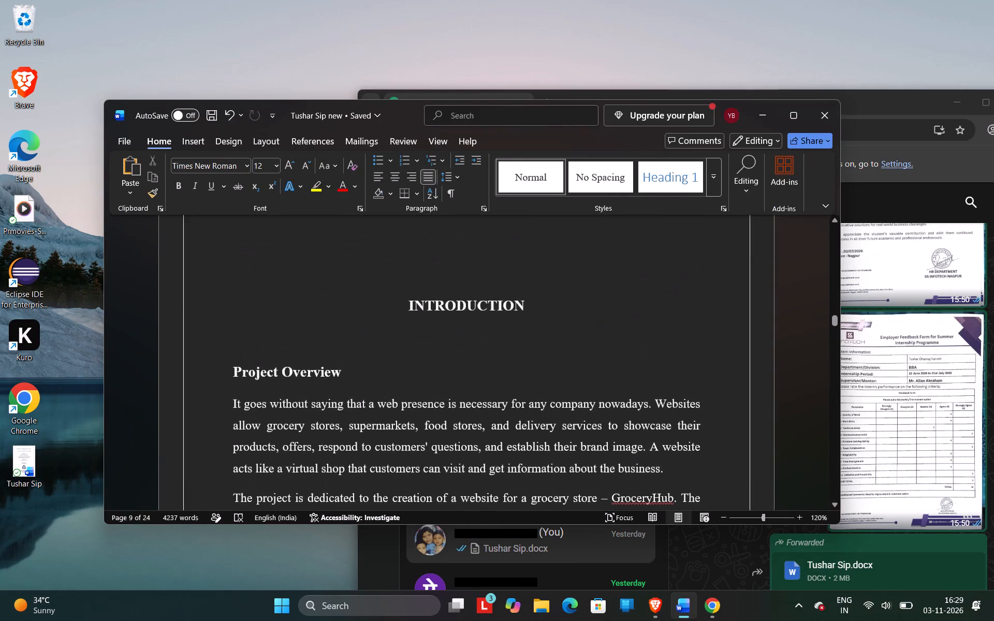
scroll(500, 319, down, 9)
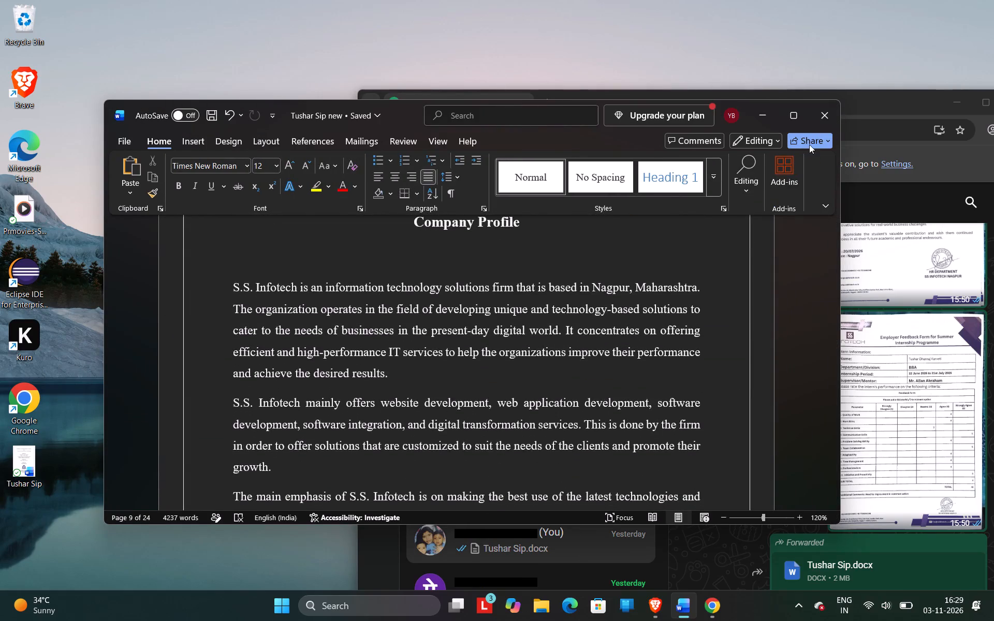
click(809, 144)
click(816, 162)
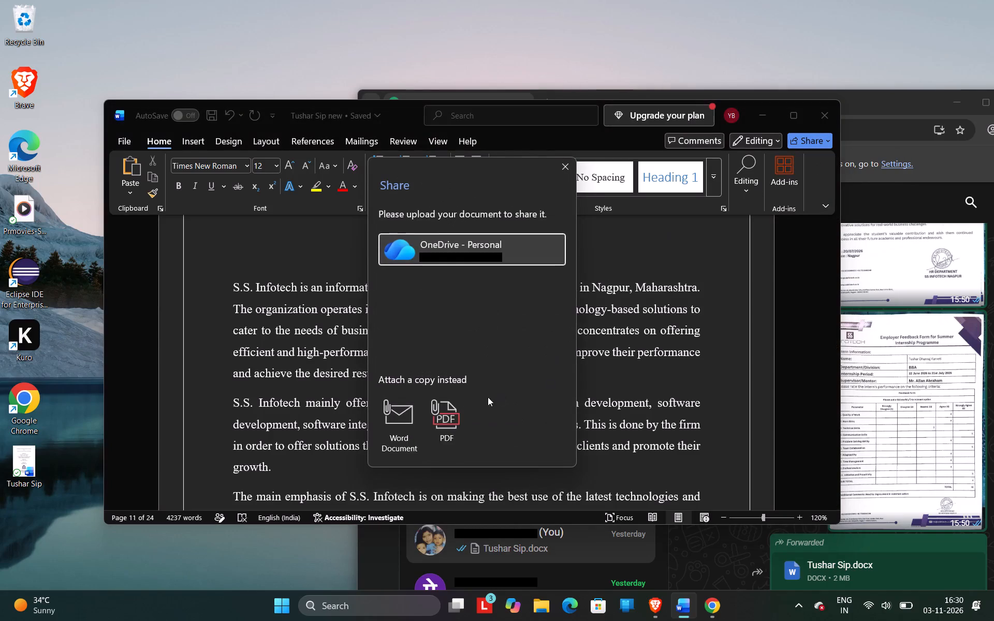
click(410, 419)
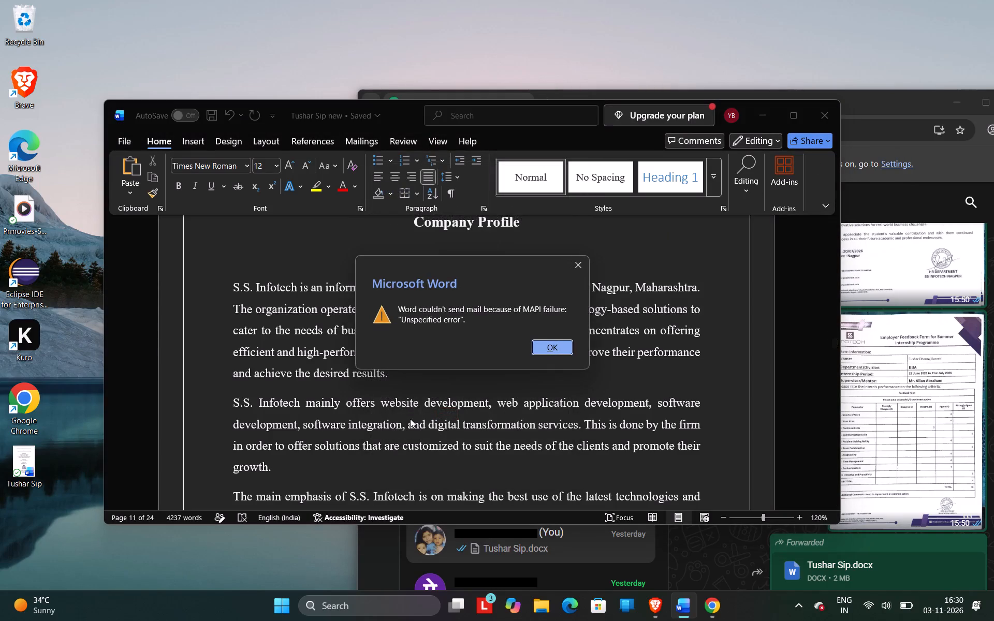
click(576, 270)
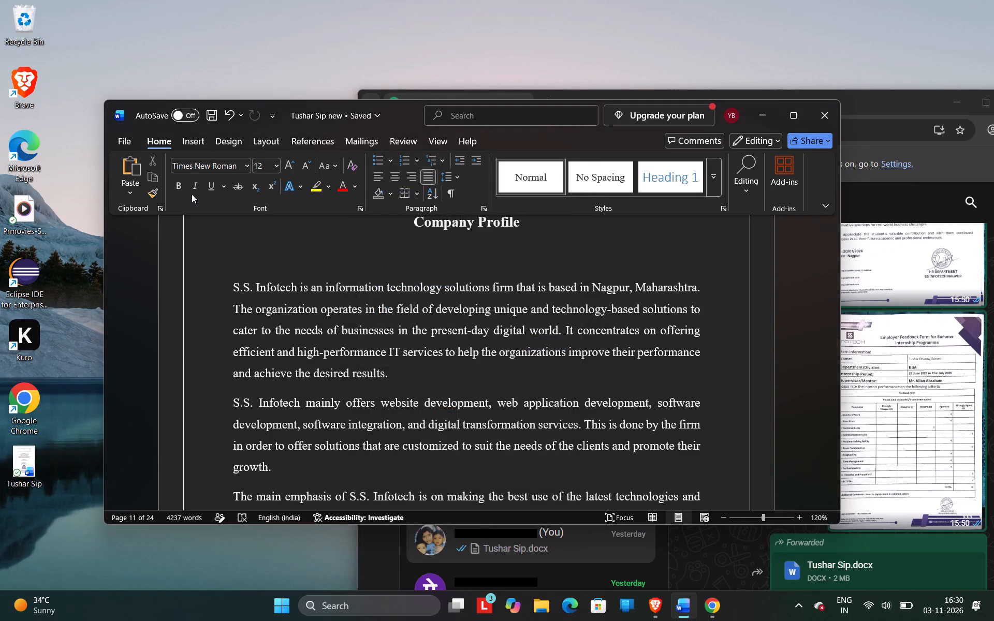
Switch to File Explorer and bring up the available actions for the recent "Tushar Sip new" Word file in Downloads.
click(537, 611)
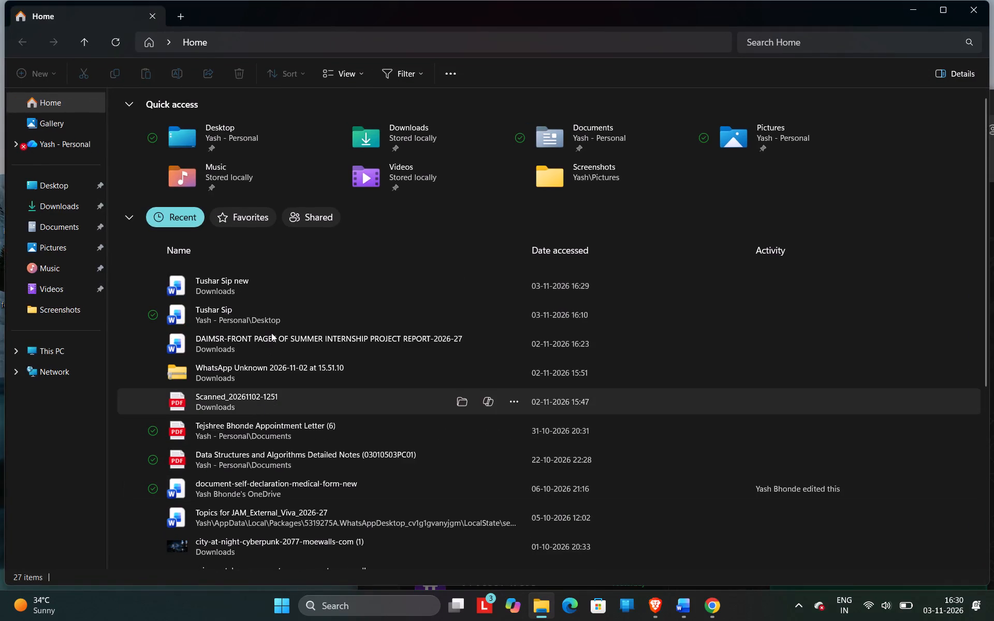
click(272, 289)
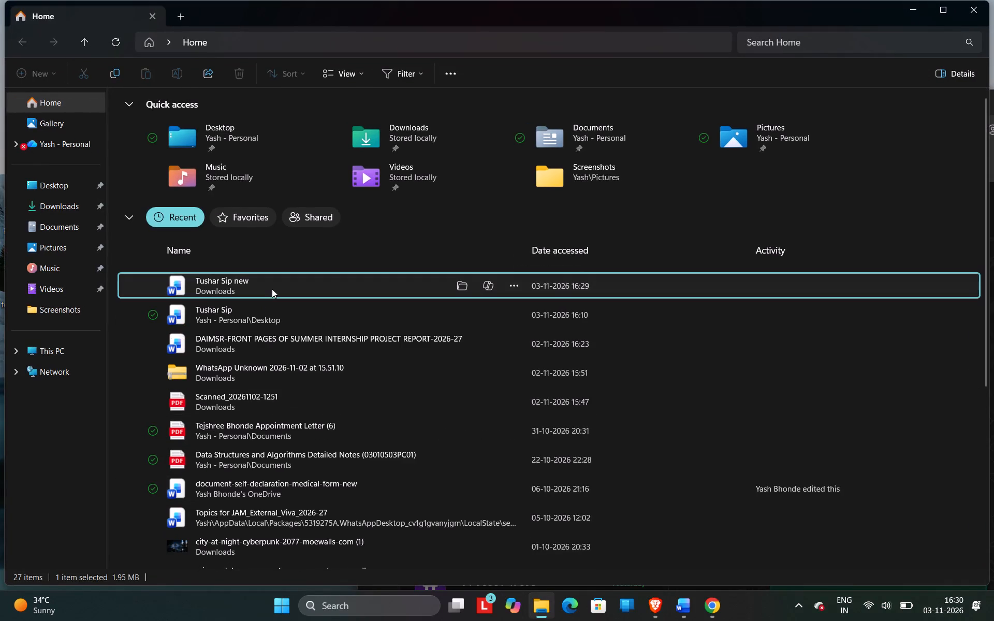
right_click(272, 289)
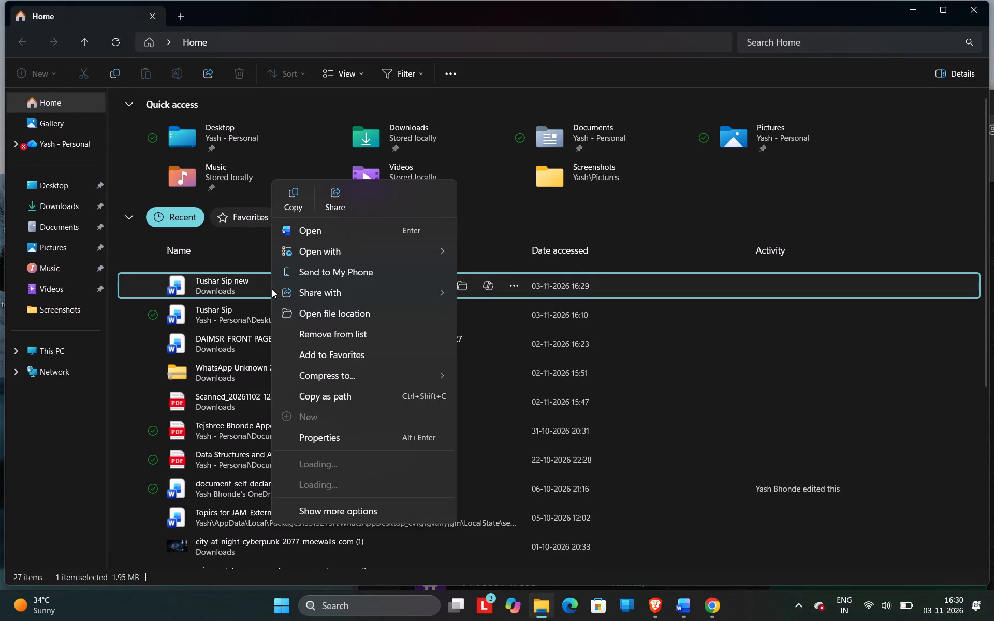
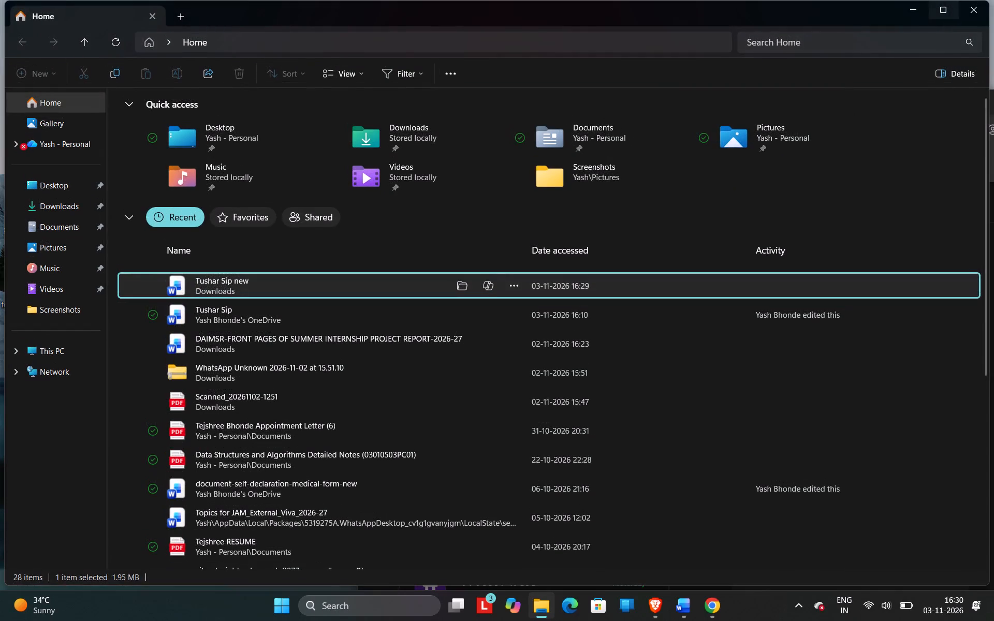
Narrow the File Explorer window to uncover the WhatsApp chat with the "Tushar Sip new.docx" attachment behind it.
drag(991, 76, 673, 130)
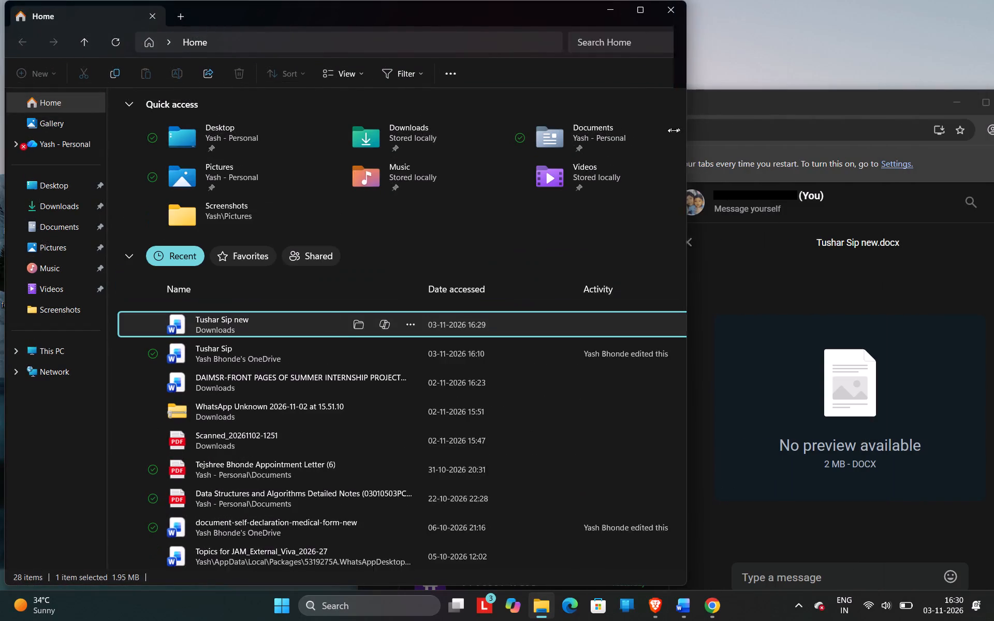